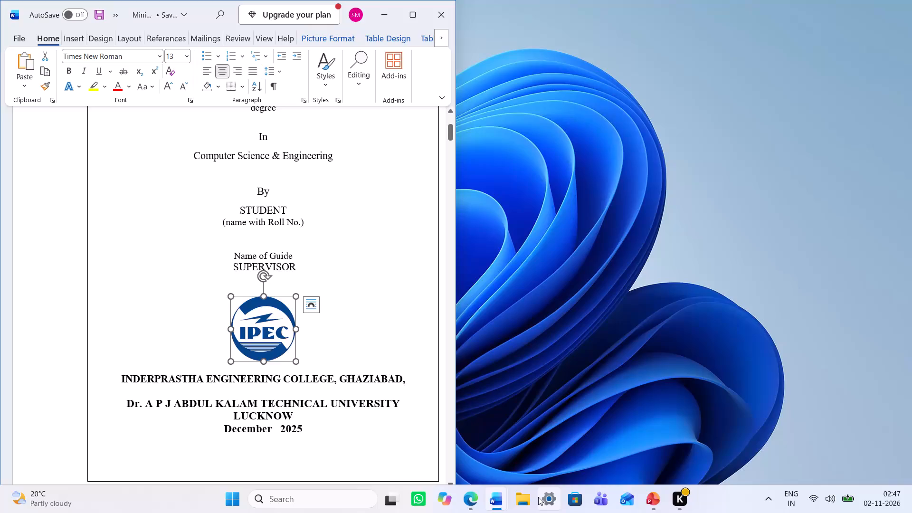
# Place the CareKare project report side by side with the open Mini project document.
pyautogui.click(405, 426)
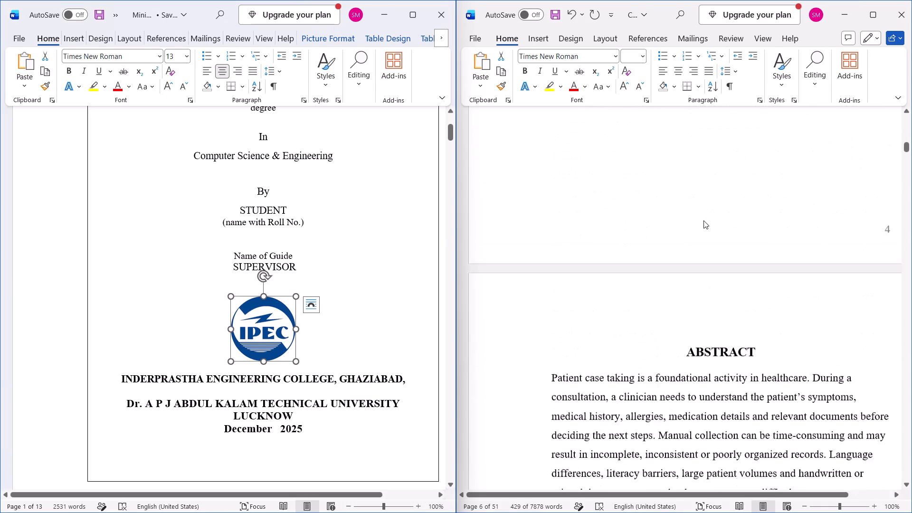
pyautogui.scroll(1, 703, 220)
pyautogui.scroll(-1, 703, 220)
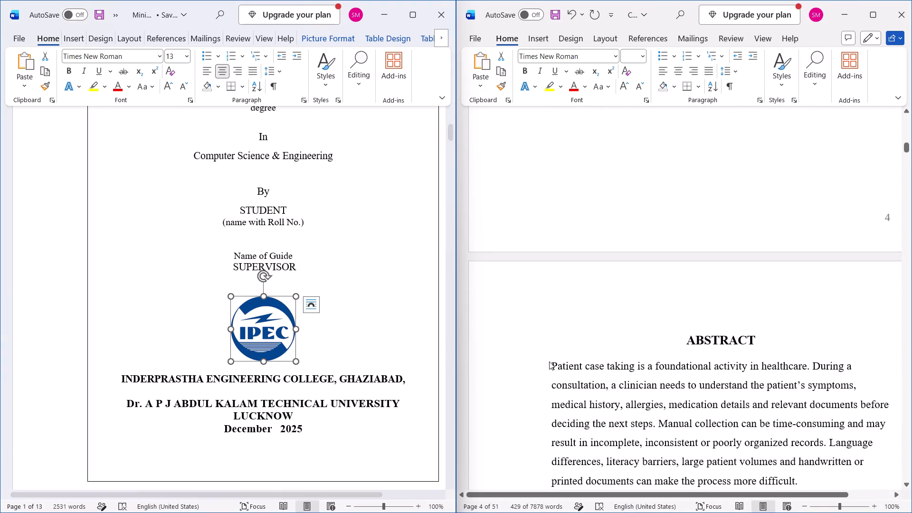
pyautogui.click(549, 361)
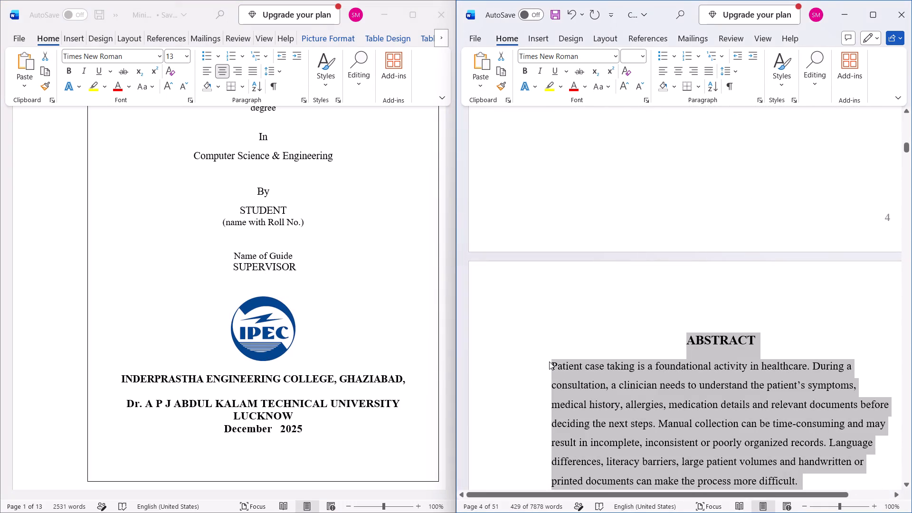
pyautogui.hotkey('ctrl', 'v')
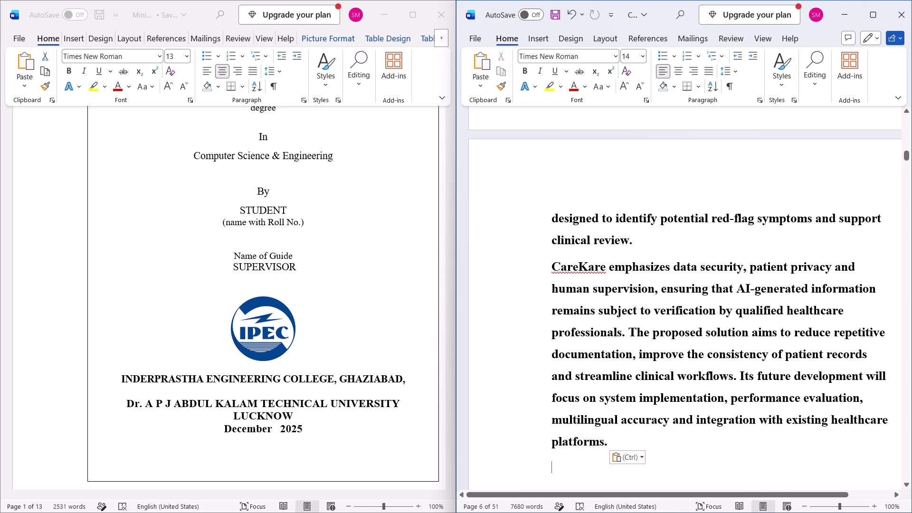
pyautogui.hotkey('ctrl', 'z')
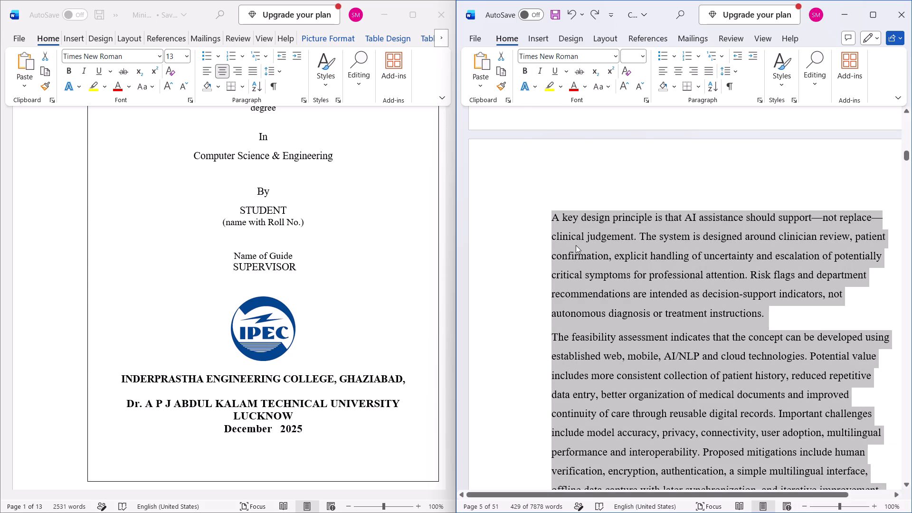
pyautogui.hotkey('ctrl', 'v')
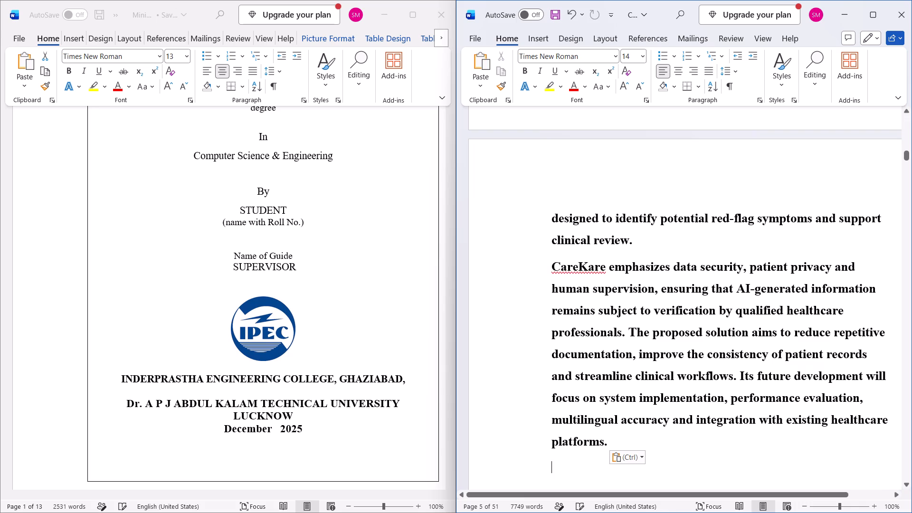
# Center the pasted ABSTRACT heading and reduce its font size to 14.
pyautogui.click(625, 250)
pyautogui.scroll(3, 625, 250)
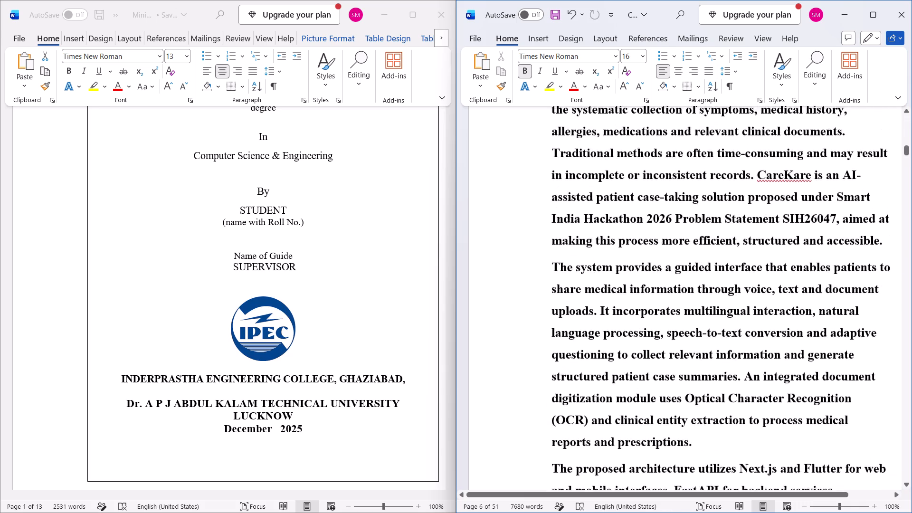
pyautogui.scroll(1, 625, 250)
pyautogui.scroll(-2, 625, 250)
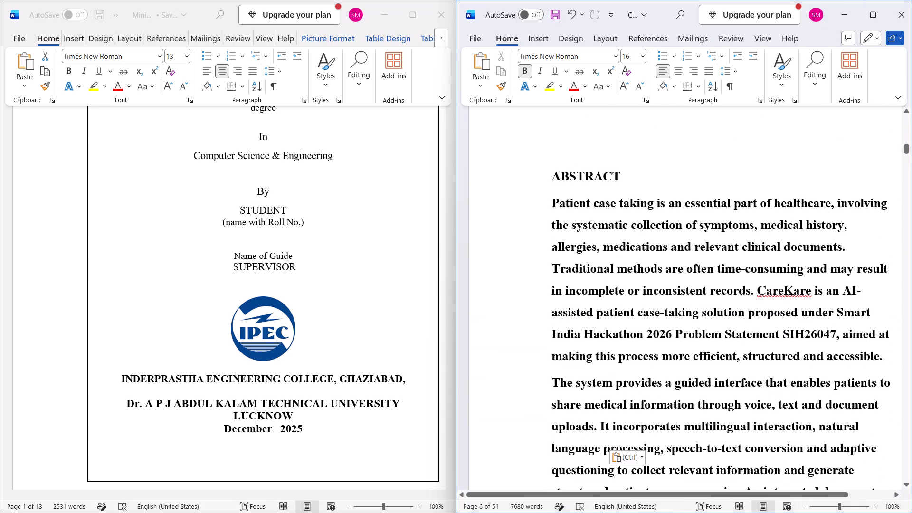
pyautogui.moveTo(621, 177); pyautogui.dragTo(551, 174)
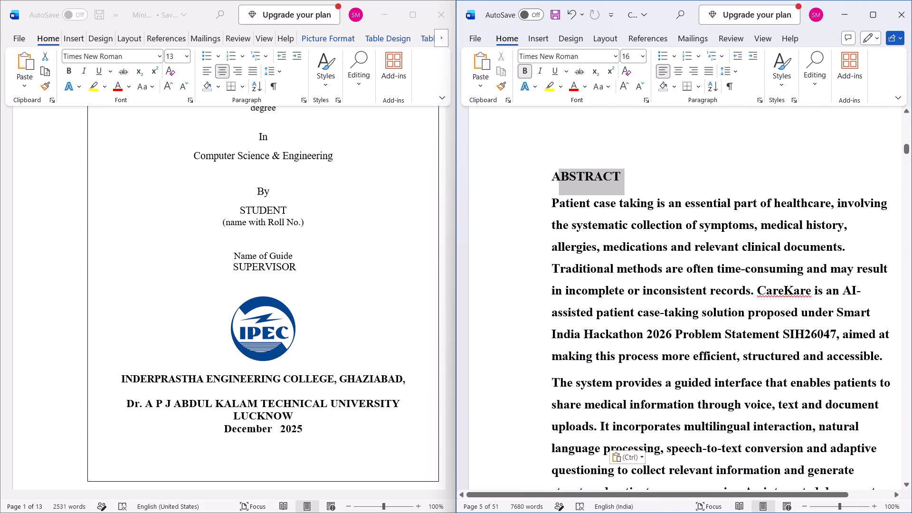
pyautogui.moveTo(551, 174); pyautogui.dragTo(545, 172)
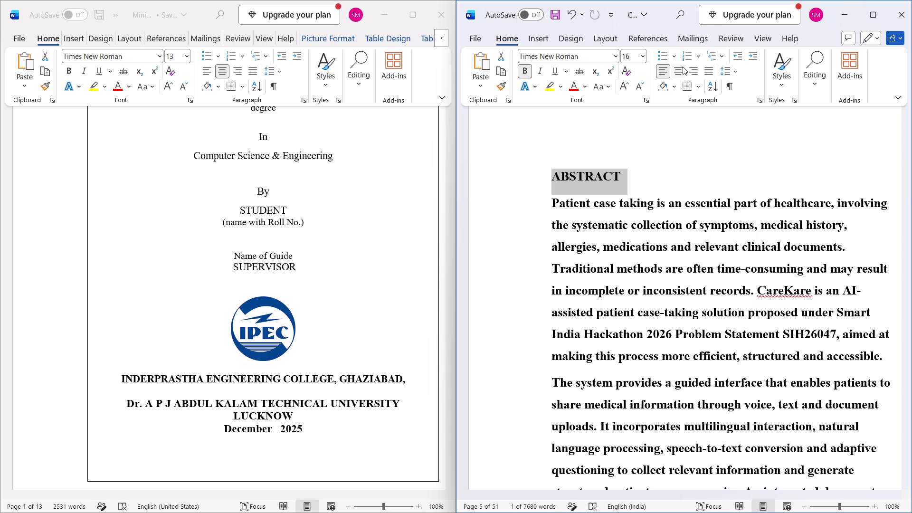
pyautogui.click(683, 66)
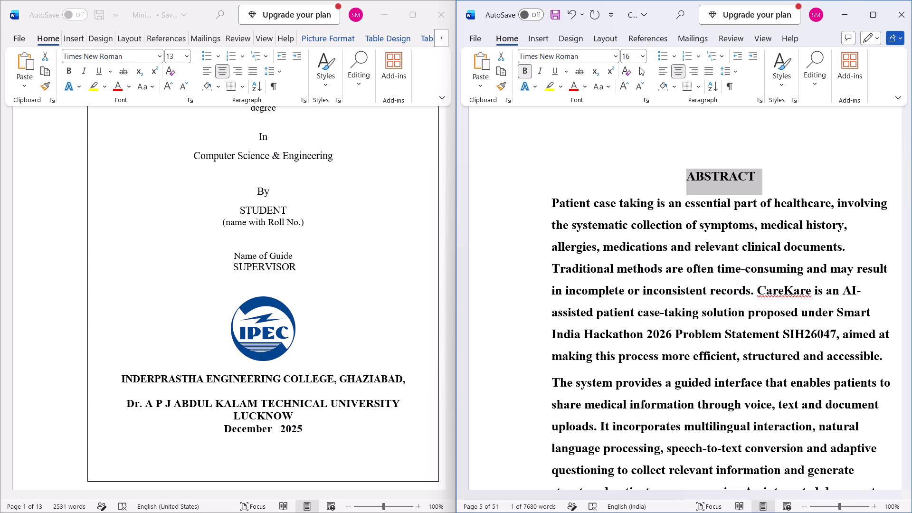
pyautogui.click(644, 80)
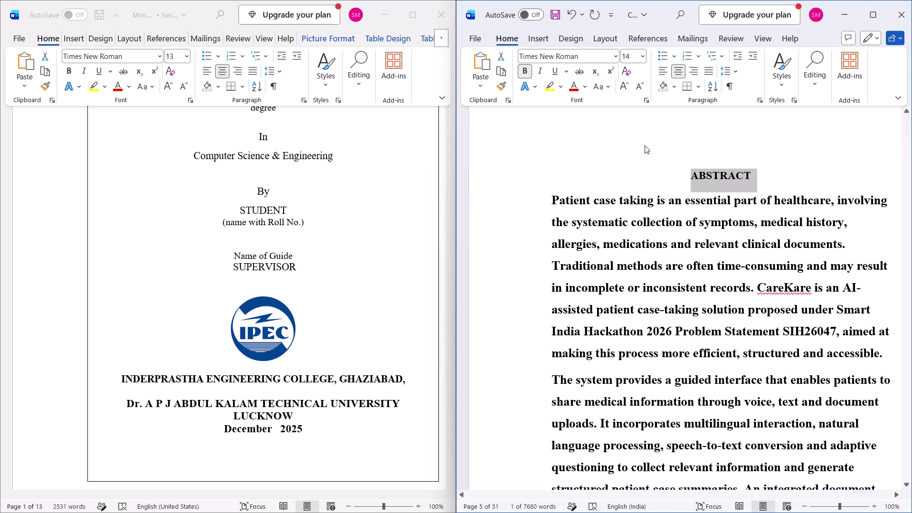
pyautogui.click(655, 163)
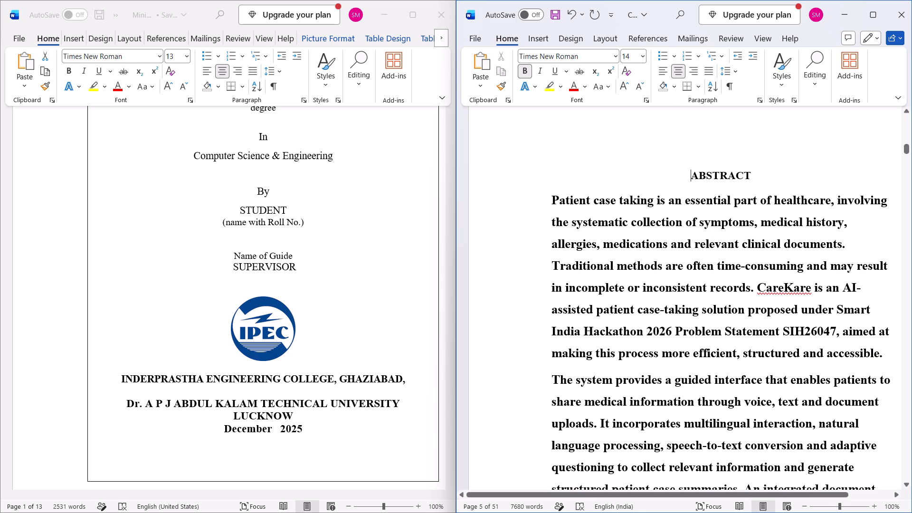
# Remove the bold from all abstract body paragraphs and reduce their font size to 12.
pyautogui.moveTo(551, 196); pyautogui.dragTo(570, 395)
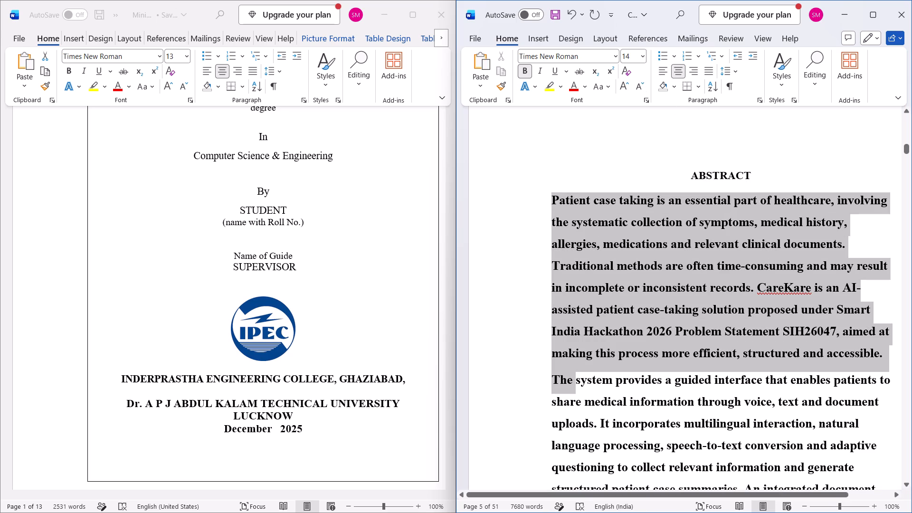
pyautogui.moveTo(570, 395); pyautogui.dragTo(569, 512)
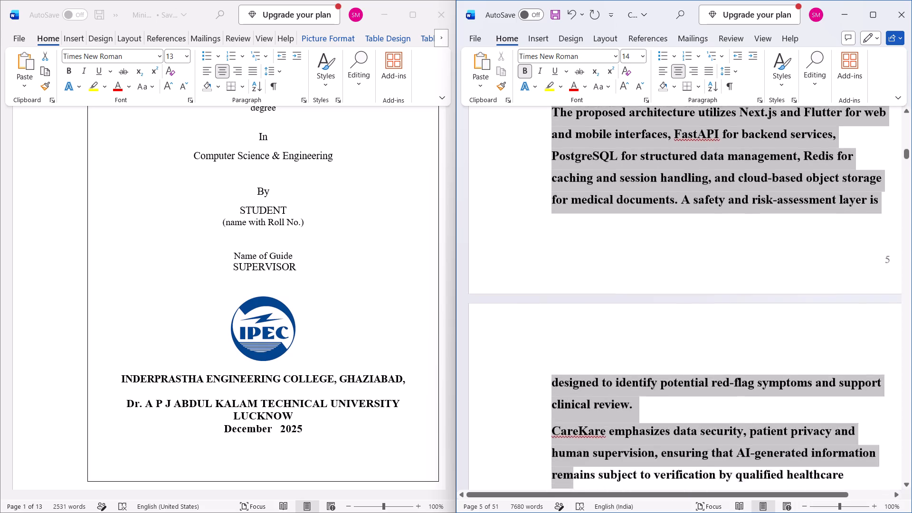
pyautogui.moveTo(569, 512); pyautogui.dragTo(611, 209)
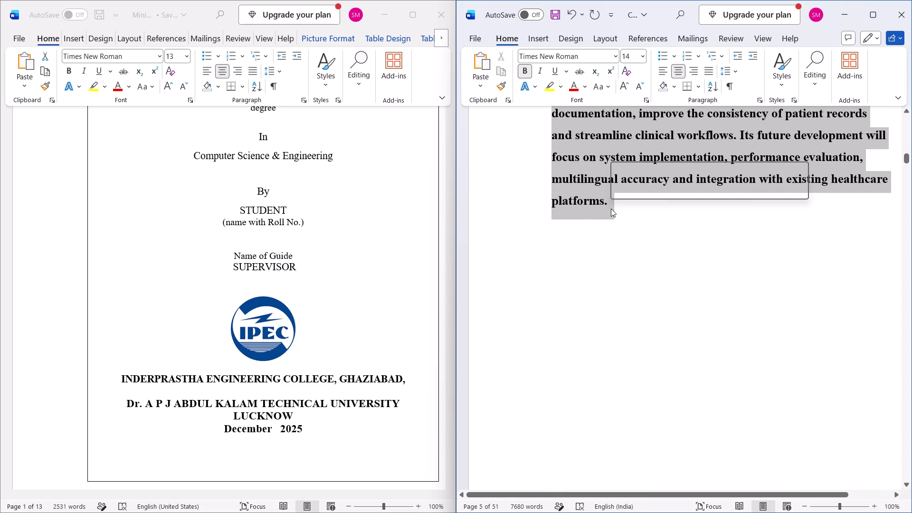
pyautogui.click(620, 183)
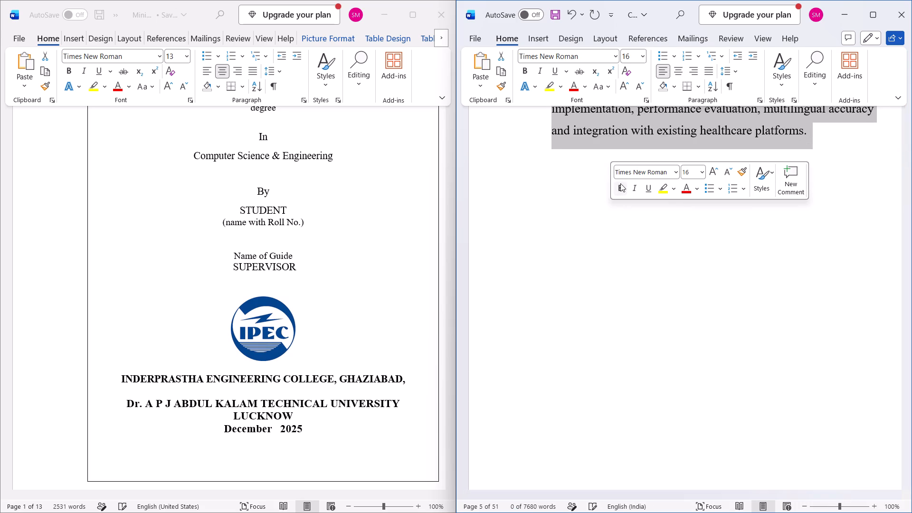
pyautogui.click(724, 171)
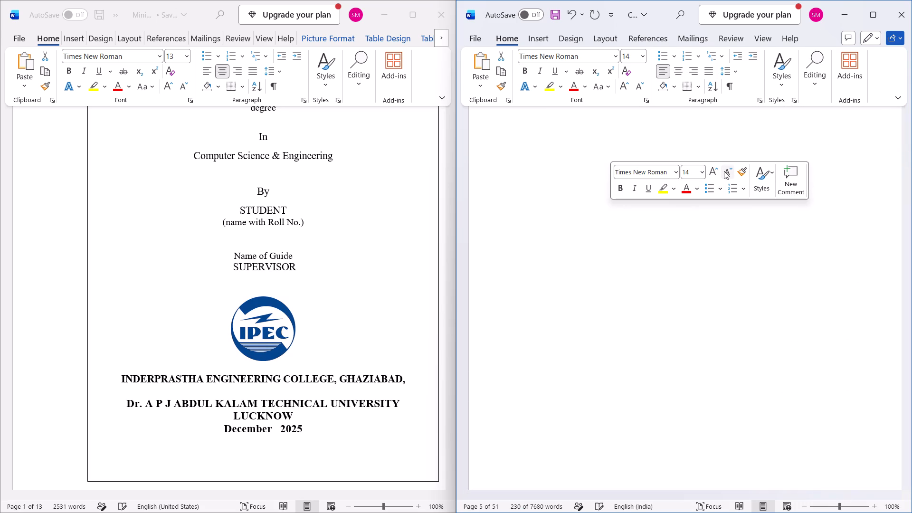
pyautogui.click(724, 171)
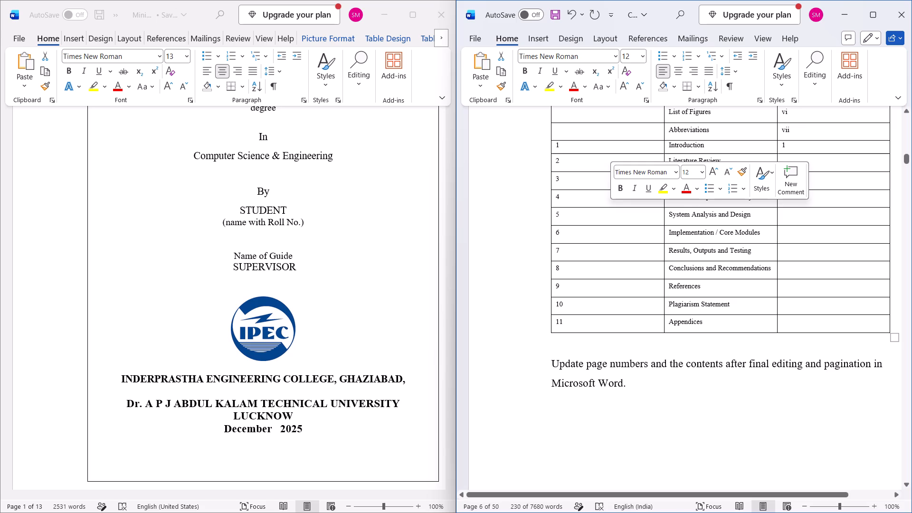
pyautogui.click(546, 182)
pyautogui.scroll(3, 546, 182)
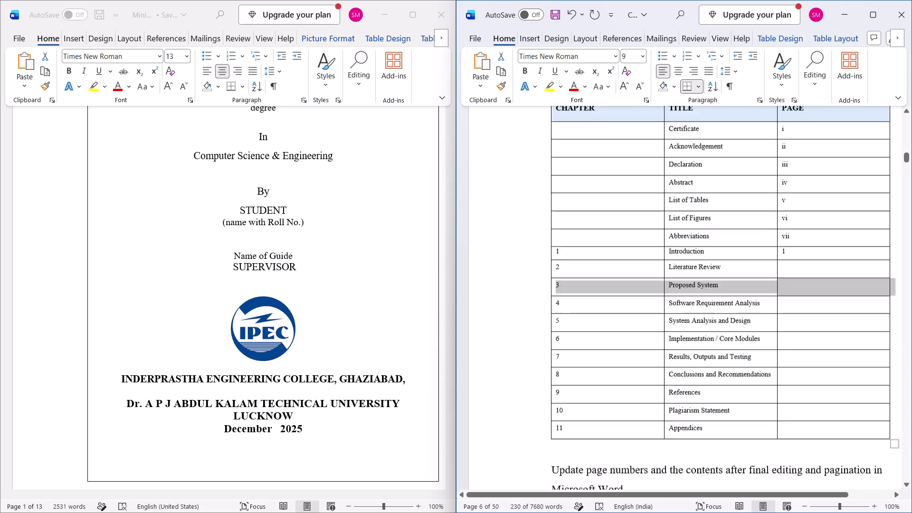
# Justify all the body paragraphs of the CareKare report's abstract, leaving the ABSTRACT heading out of the selection.
pyautogui.scroll(1, 546, 182)
pyautogui.click(546, 182)
pyautogui.scroll(2, 546, 182)
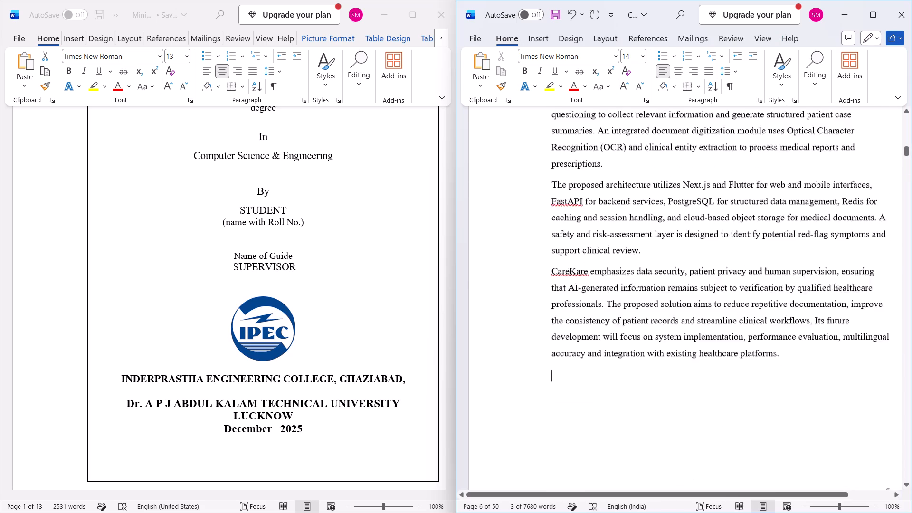
pyautogui.scroll(1, 546, 182)
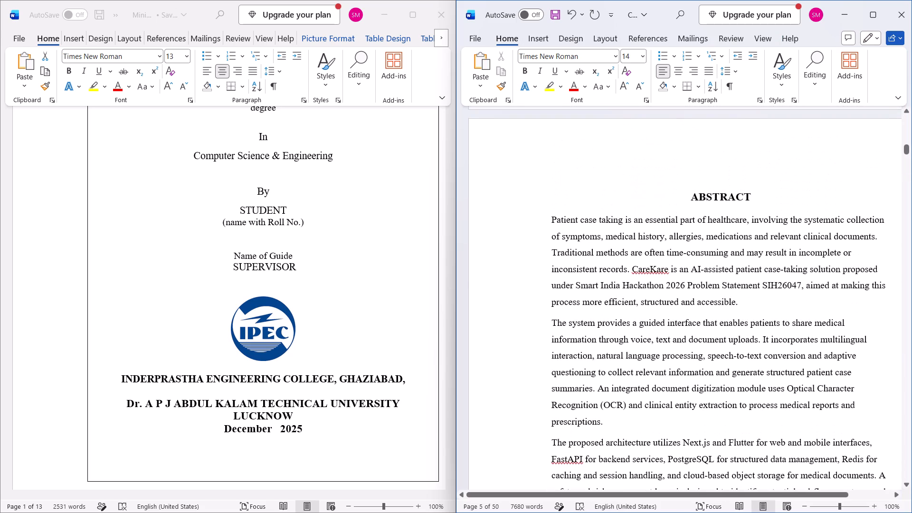
pyautogui.moveTo(547, 214); pyautogui.dragTo(586, 307)
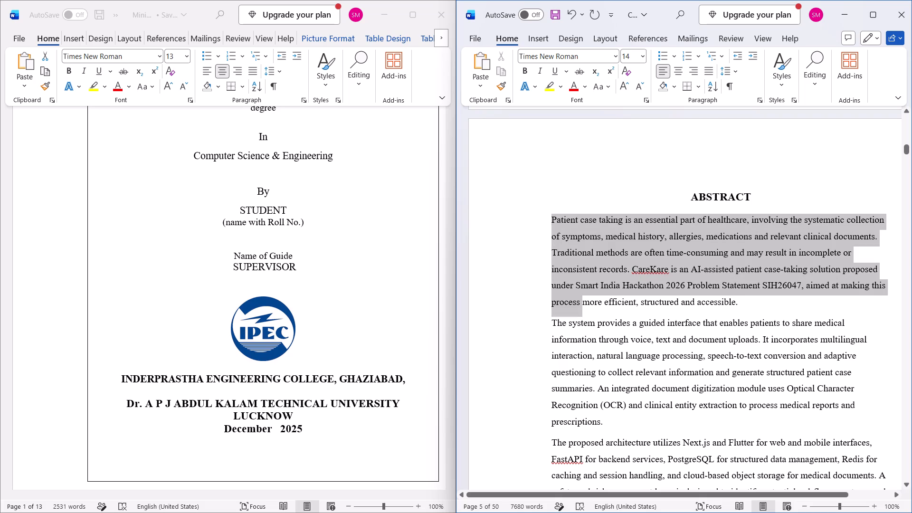
pyautogui.moveTo(586, 307); pyautogui.dragTo(586, 492)
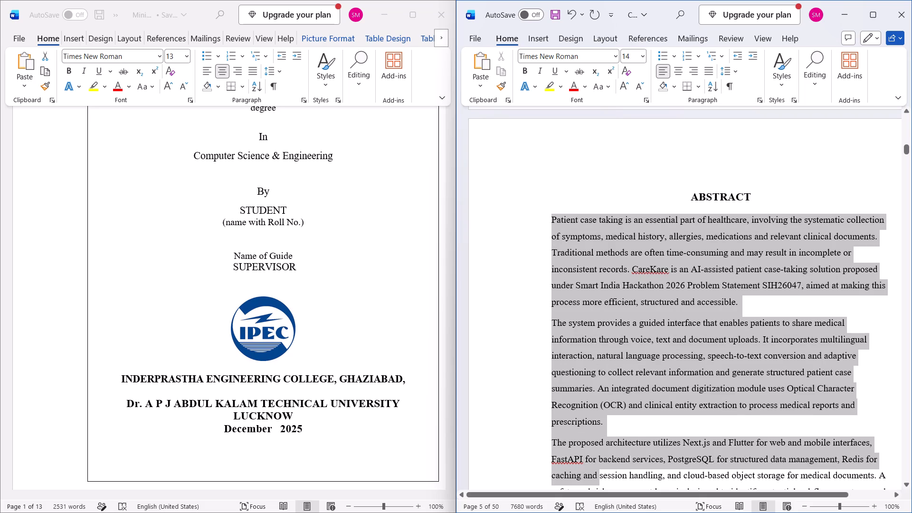
pyautogui.moveTo(586, 492); pyautogui.dragTo(786, 232)
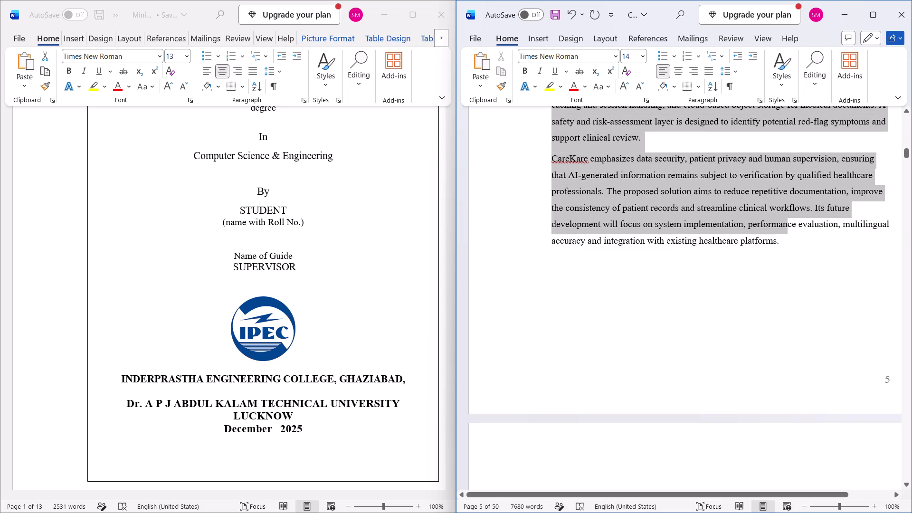
pyautogui.moveTo(786, 232); pyautogui.dragTo(779, 244)
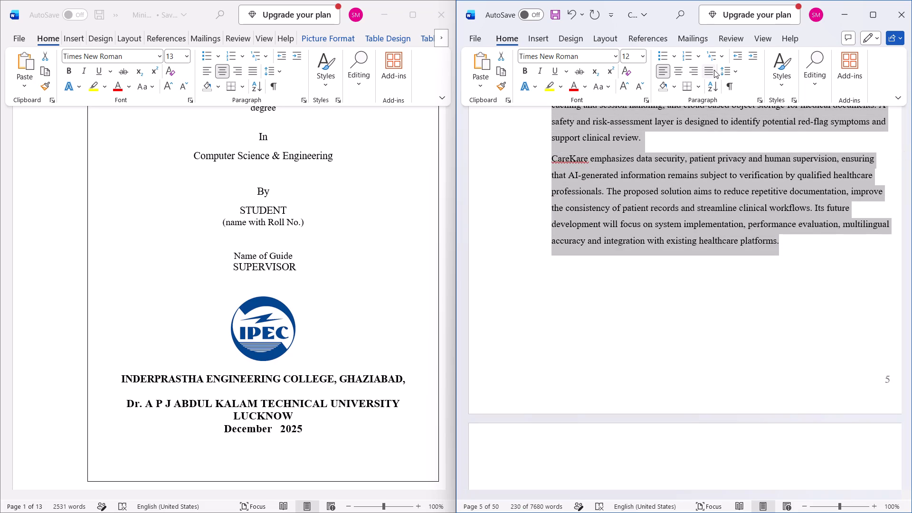
pyautogui.click(711, 70)
pyautogui.click(665, 279)
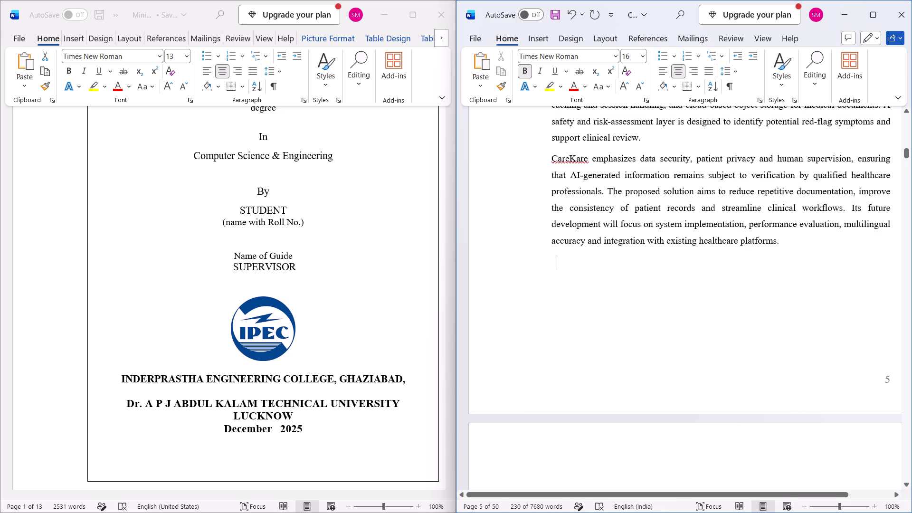
pyautogui.scroll(2, 665, 279)
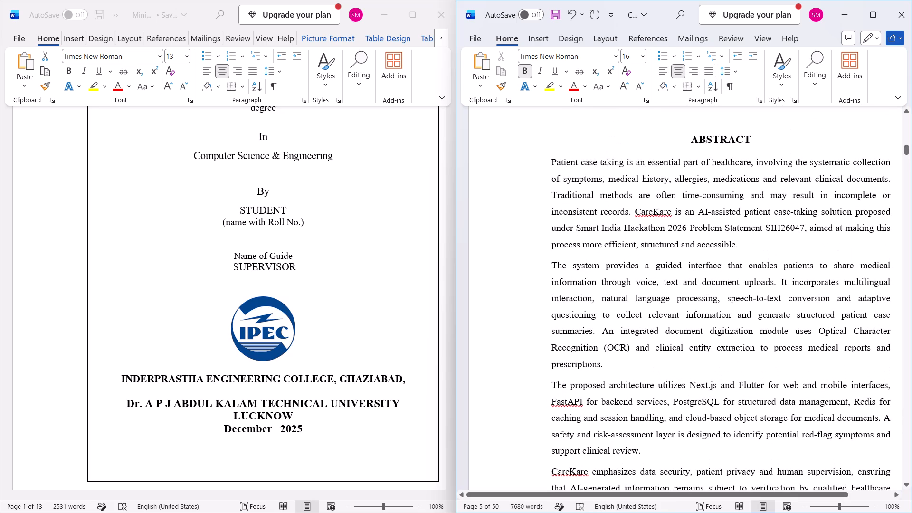
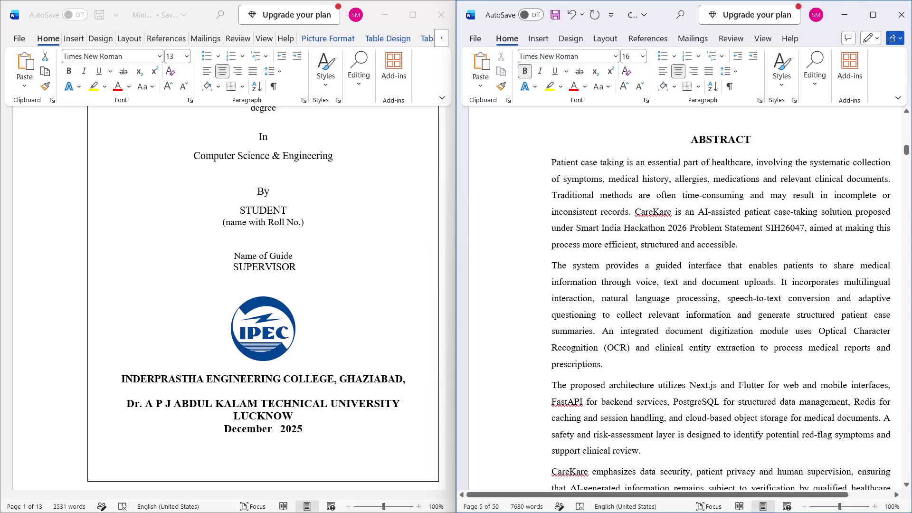
# Review the rest of the formatted abstract, the table of contents and the list of tables in the CareKare report.
pyautogui.scroll(-1, 600, 325)
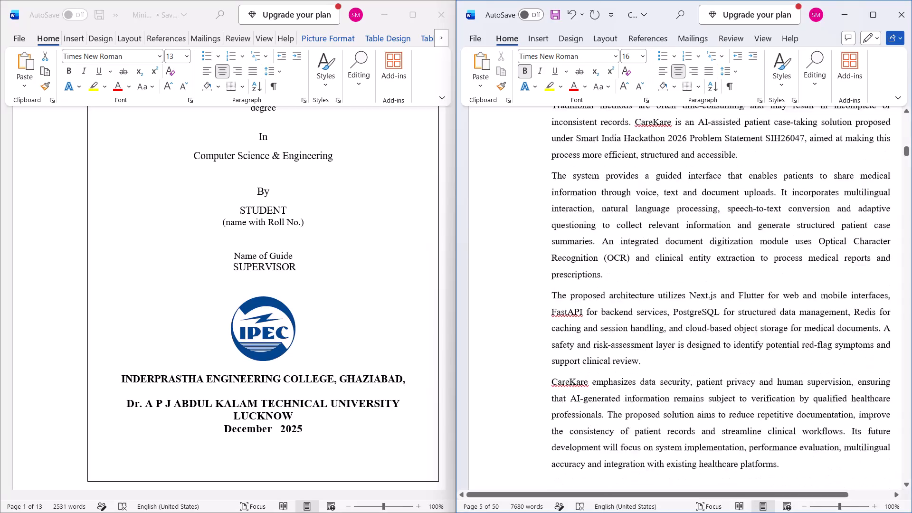
pyautogui.scroll(-2, 600, 325)
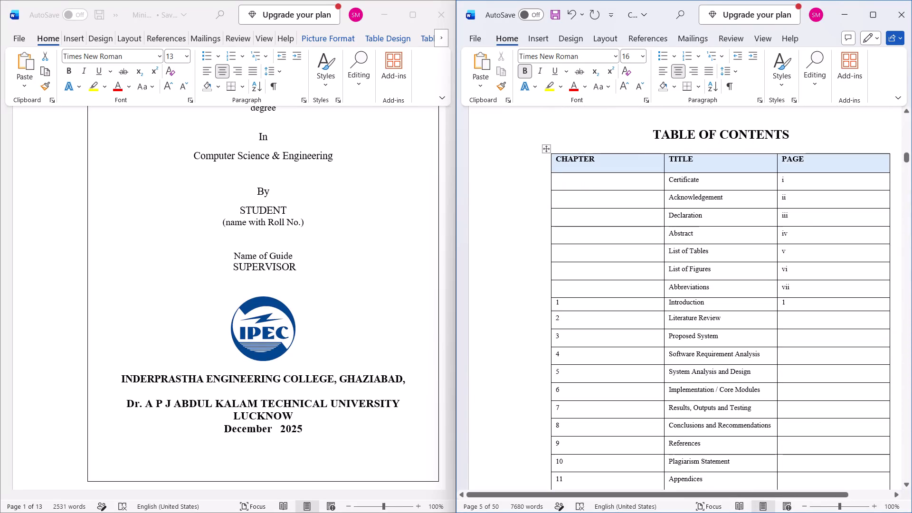
pyautogui.scroll(-1, 600, 325)
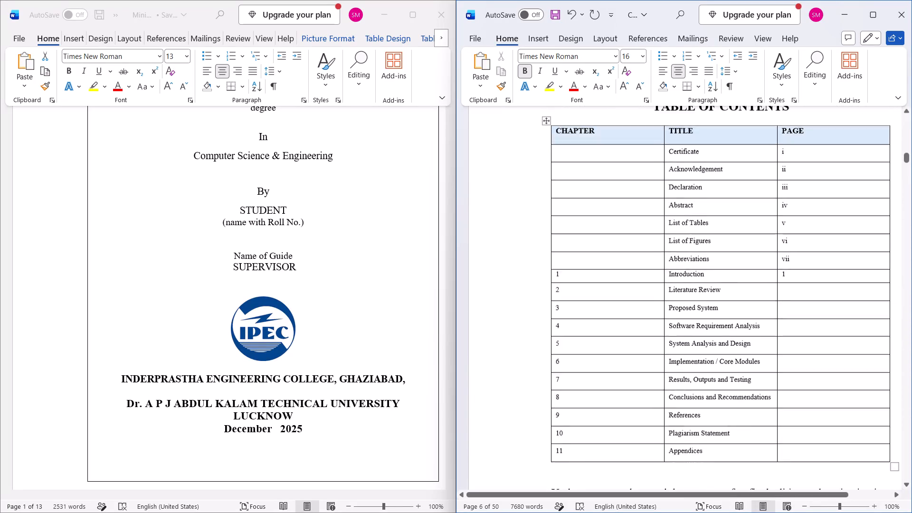
pyautogui.scroll(-3, 600, 325)
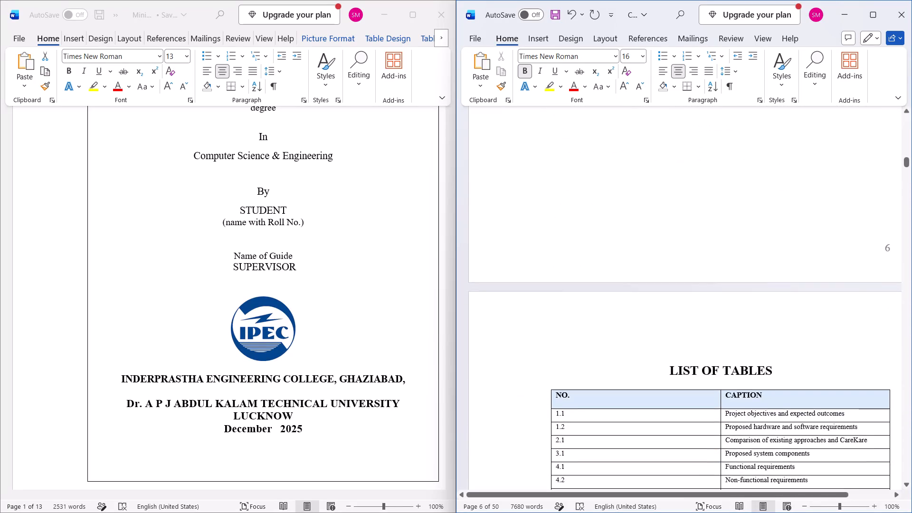
pyautogui.scroll(-3, 600, 325)
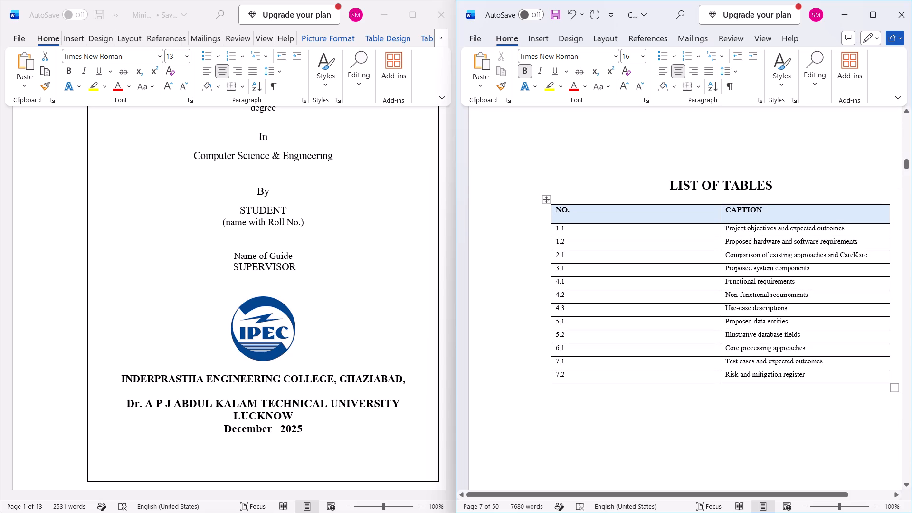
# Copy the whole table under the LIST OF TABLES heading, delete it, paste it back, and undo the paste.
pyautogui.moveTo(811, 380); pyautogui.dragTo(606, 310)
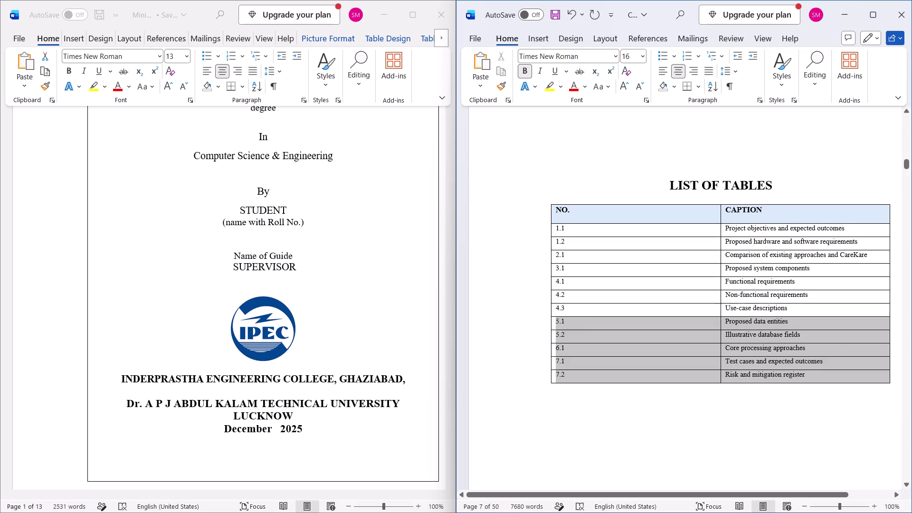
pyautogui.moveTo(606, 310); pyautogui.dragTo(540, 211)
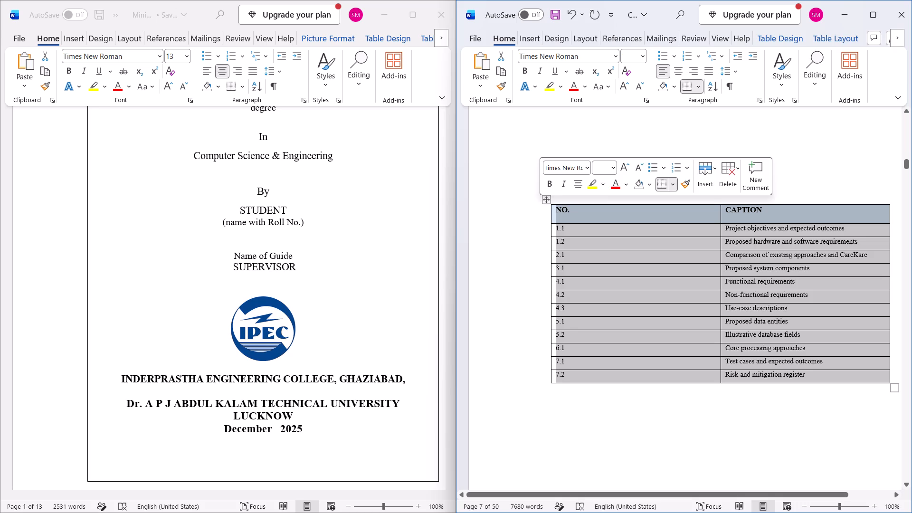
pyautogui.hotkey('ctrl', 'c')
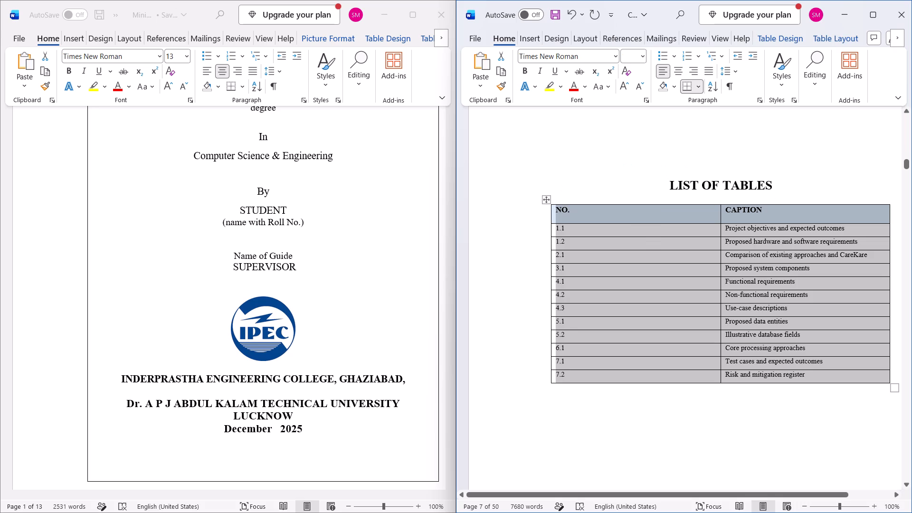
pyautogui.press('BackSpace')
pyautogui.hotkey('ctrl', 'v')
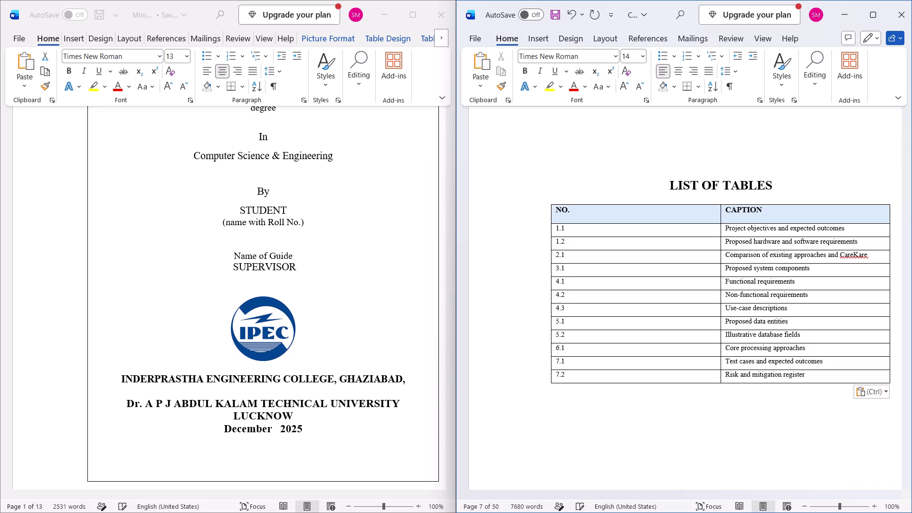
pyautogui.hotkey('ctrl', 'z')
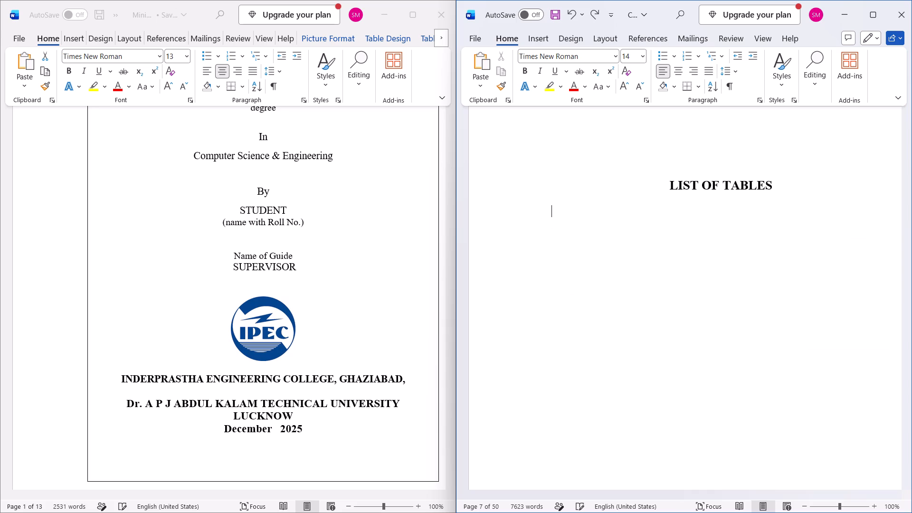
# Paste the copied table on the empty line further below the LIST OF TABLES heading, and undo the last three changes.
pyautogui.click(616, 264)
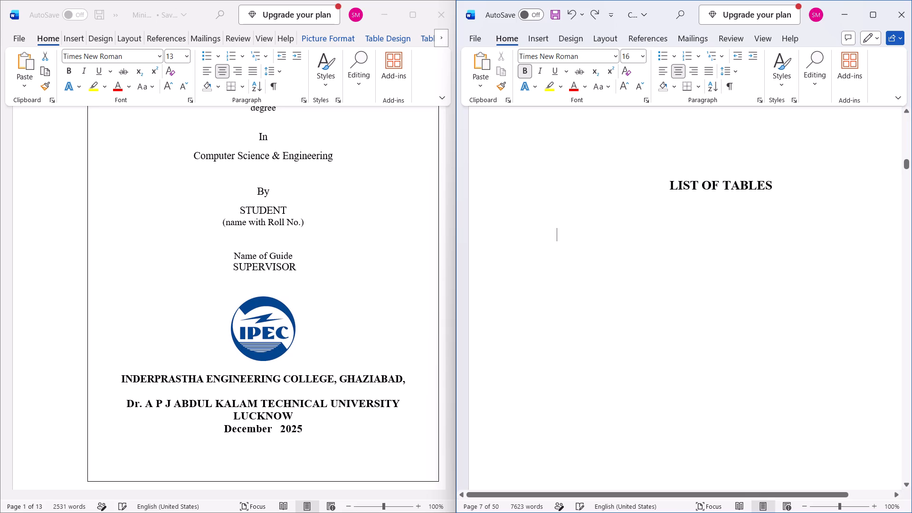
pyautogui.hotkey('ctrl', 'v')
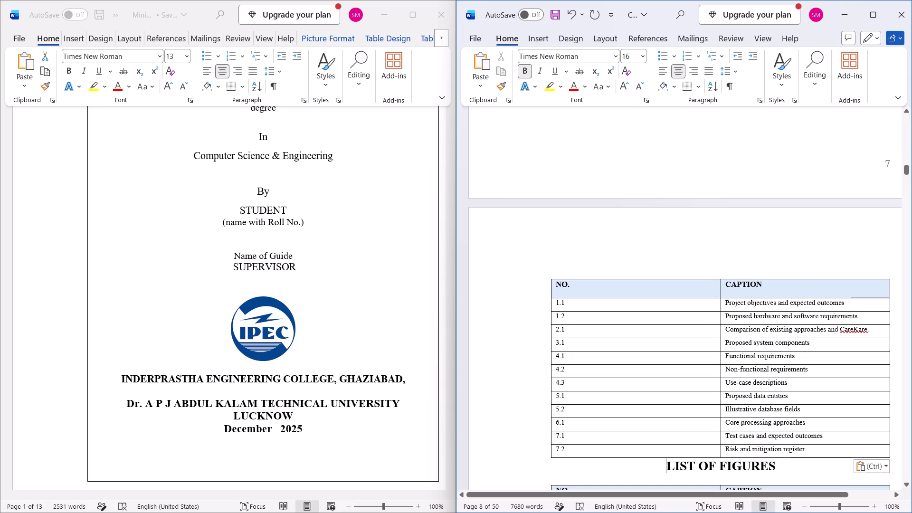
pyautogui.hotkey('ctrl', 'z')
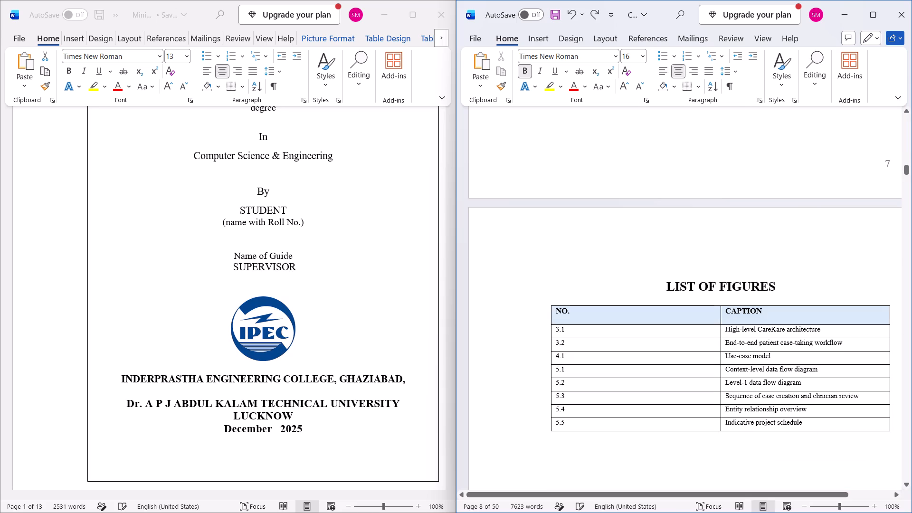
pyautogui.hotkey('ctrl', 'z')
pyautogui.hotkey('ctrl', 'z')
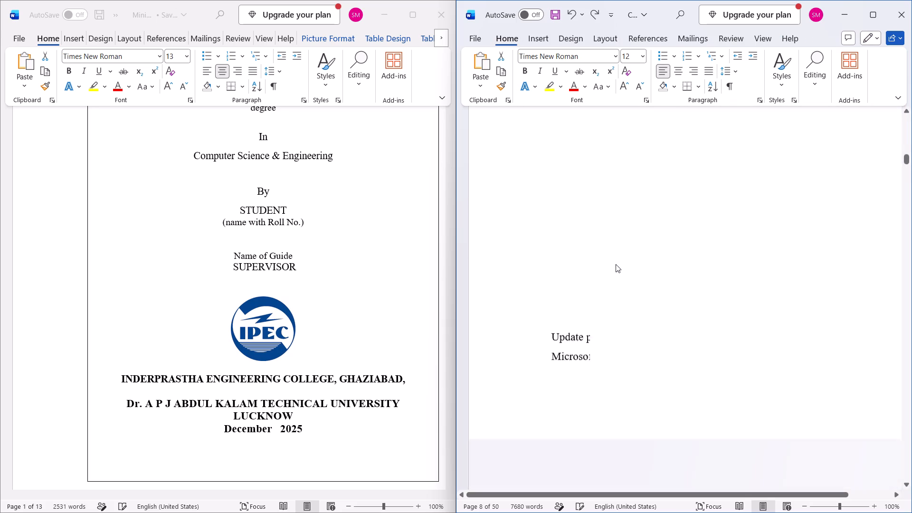
# Justify all the body paragraphs of the CareKare report's abstract again, leaving out the ABSTRACT heading.
pyautogui.click(617, 284)
pyautogui.scroll(2, 617, 284)
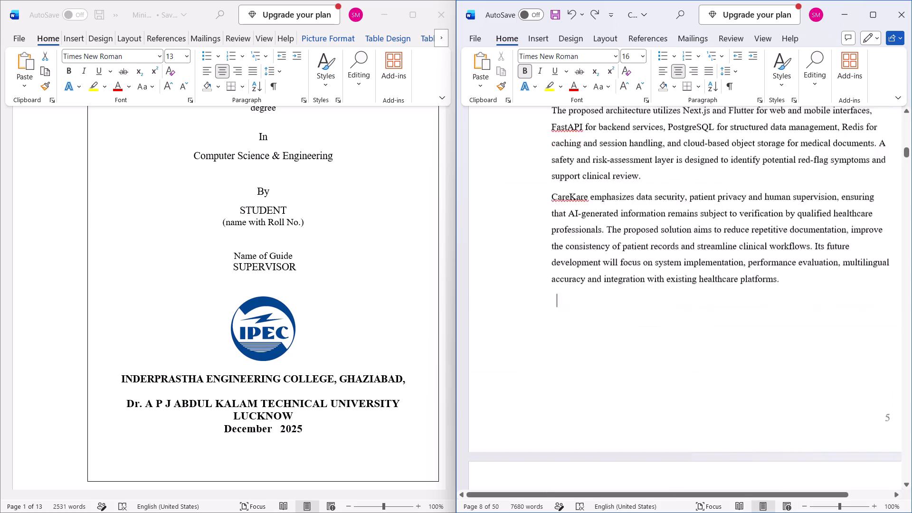
pyautogui.scroll(2, 617, 284)
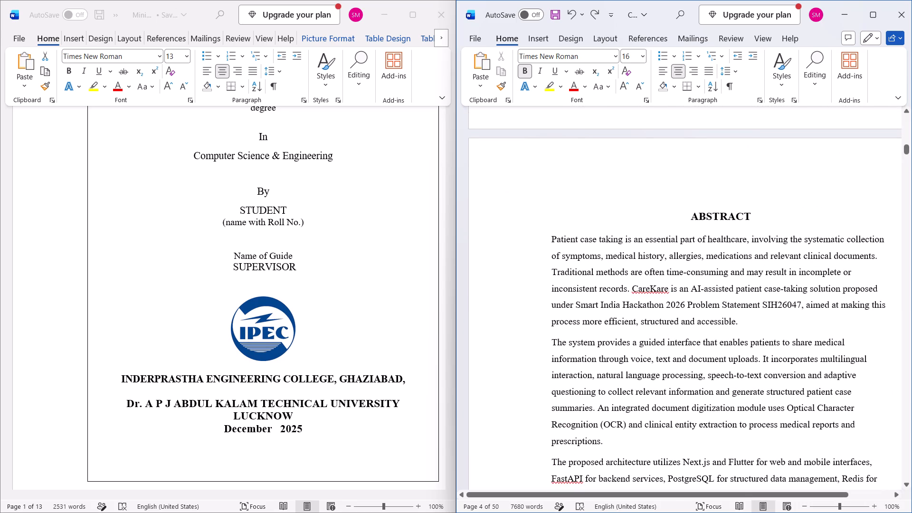
pyautogui.moveTo(548, 236); pyautogui.dragTo(813, 512)
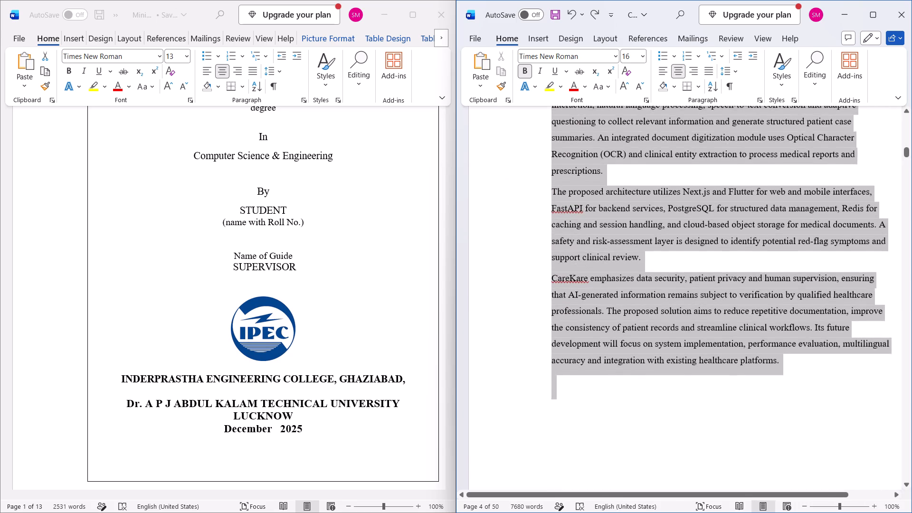
pyautogui.moveTo(813, 512); pyautogui.dragTo(797, 297)
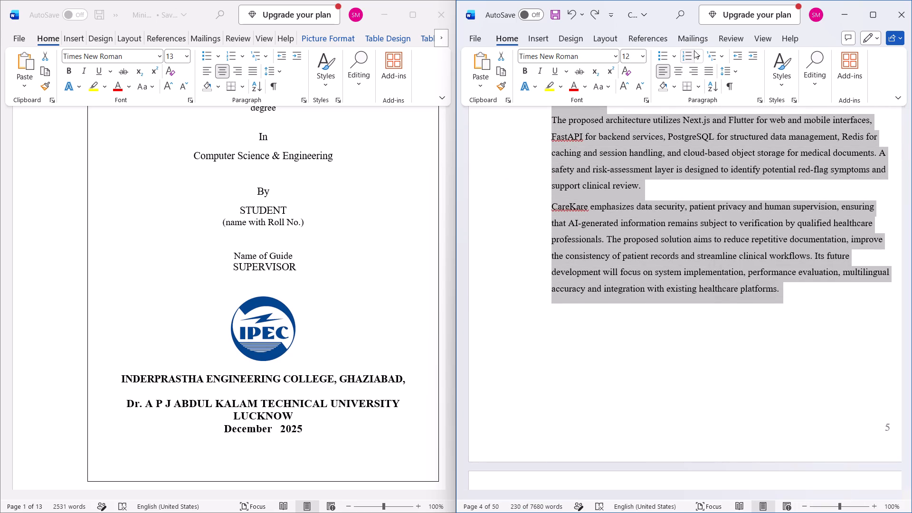
pyautogui.click(703, 68)
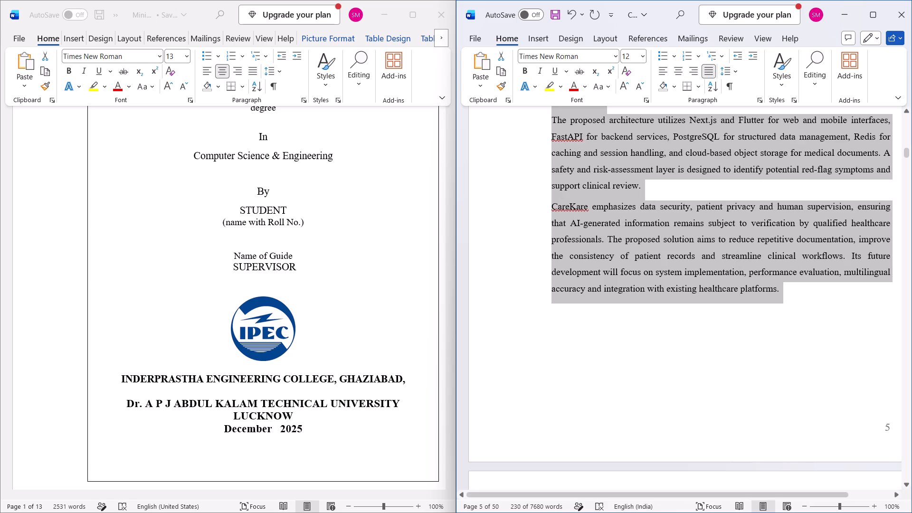
pyautogui.click(841, 332)
# Examine the table of contents in the CareKare report, including its chapter titles, page column and the note below it.
pyautogui.scroll(2, 841, 332)
pyautogui.scroll(-2, 841, 332)
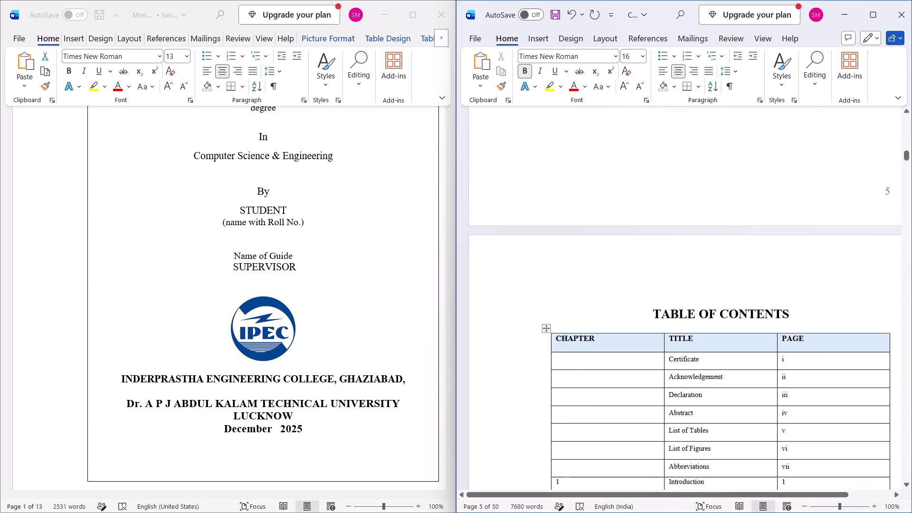
pyautogui.scroll(-2, 841, 332)
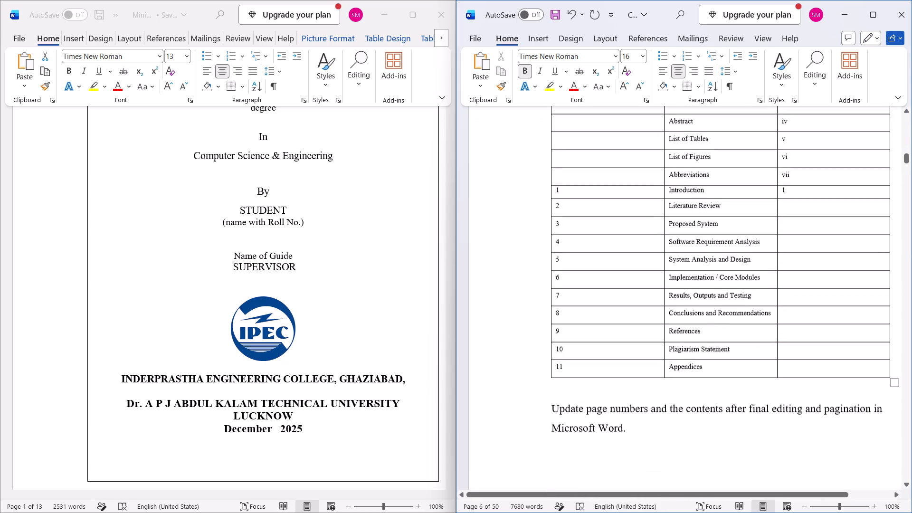
pyautogui.scroll(-1, 841, 332)
pyautogui.scroll(1, 841, 332)
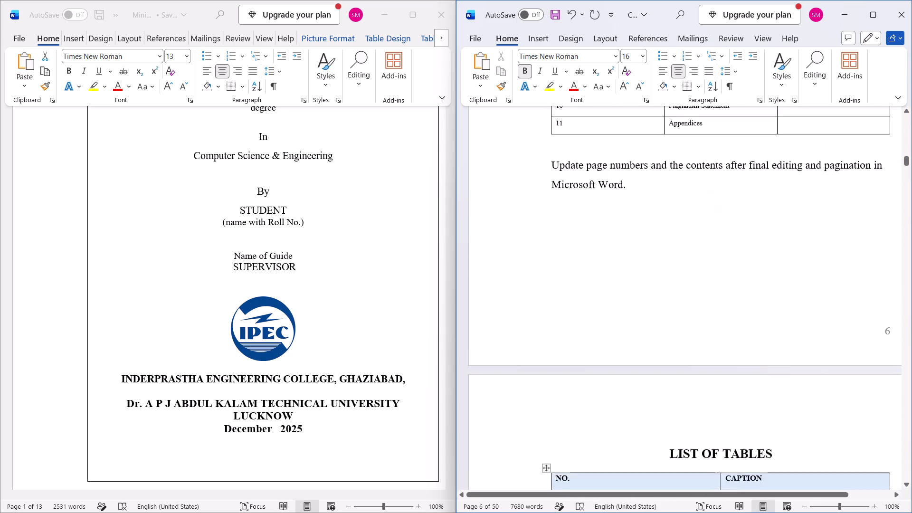
pyautogui.scroll(2, 841, 332)
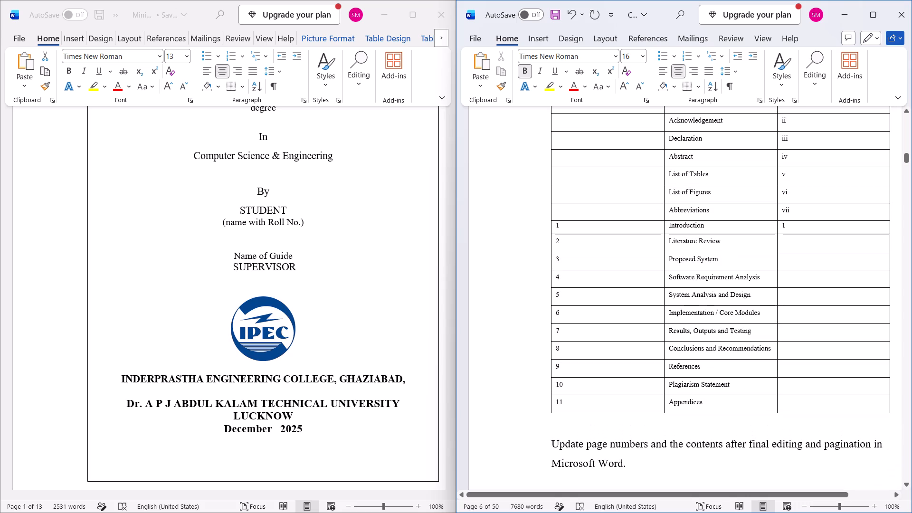
pyautogui.scroll(1, 841, 332)
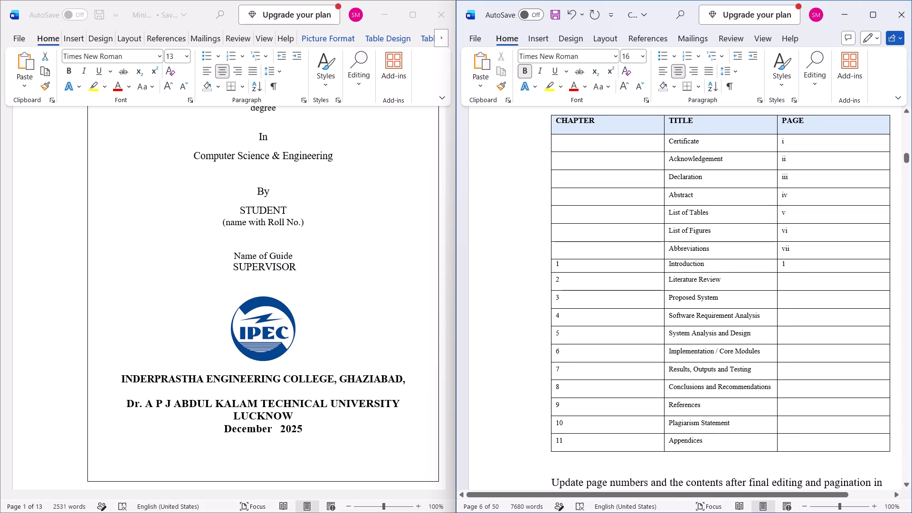
# In the college's report template, find the table of contents and examine its front-matter entries and chapters 1 to 4.
pyautogui.scroll(-2, 360, 332)
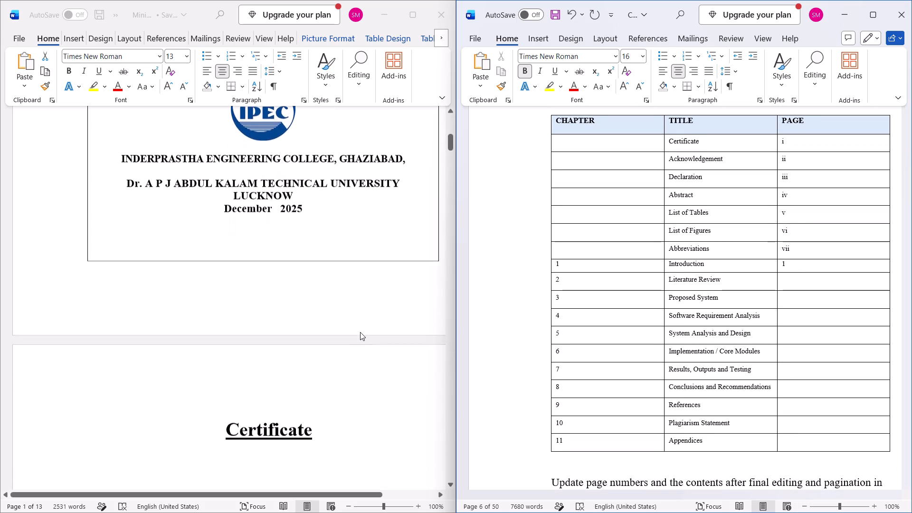
pyautogui.scroll(-2, 360, 332)
pyautogui.scroll(2, 360, 332)
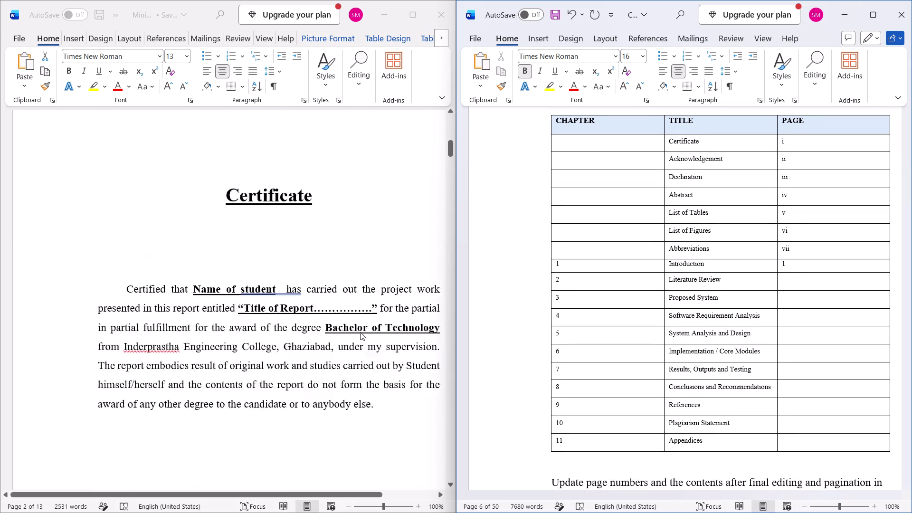
pyautogui.scroll(2, 360, 332)
pyautogui.scroll(-6, 360, 332)
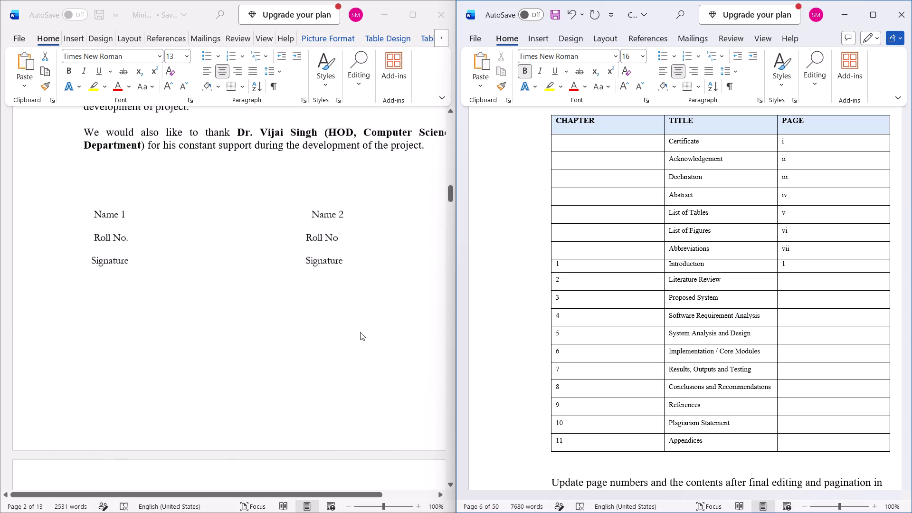
pyautogui.scroll(-5, 360, 332)
pyautogui.scroll(1, 360, 332)
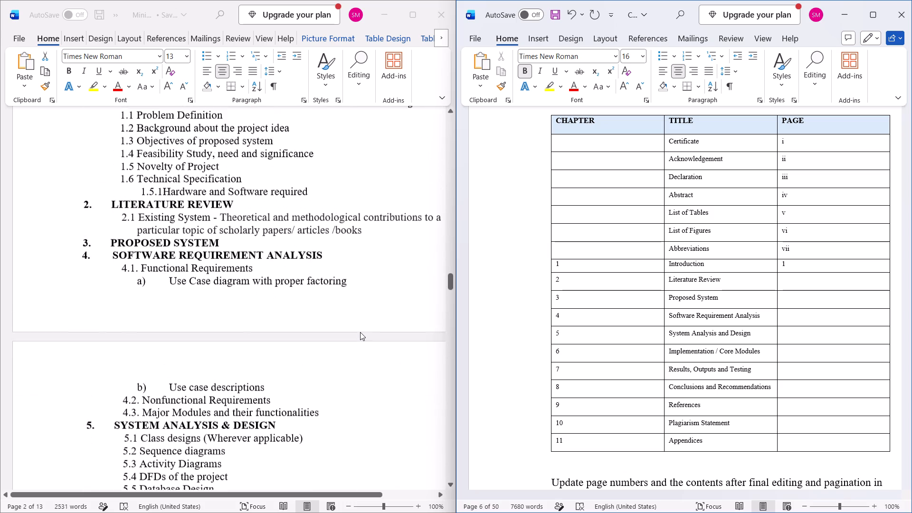
pyautogui.scroll(1, 360, 332)
pyautogui.scroll(-1, 360, 332)
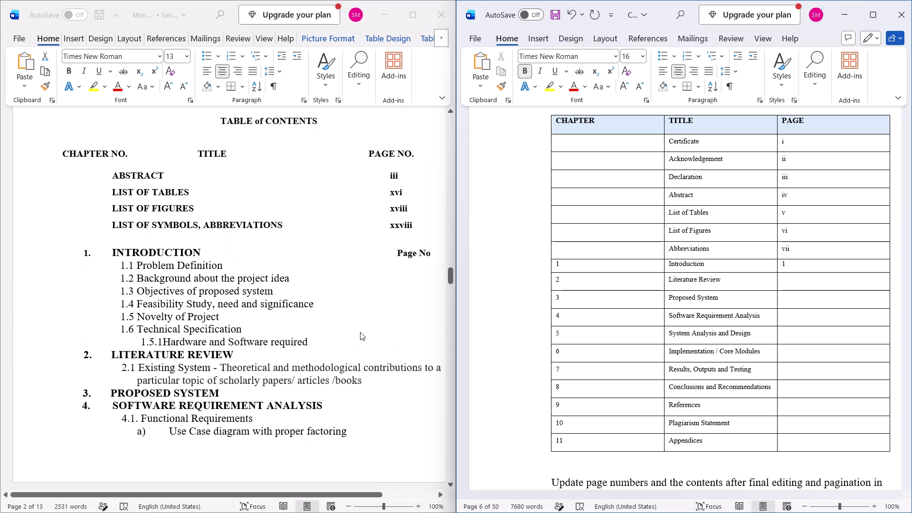
pyautogui.scroll(-1, 360, 332)
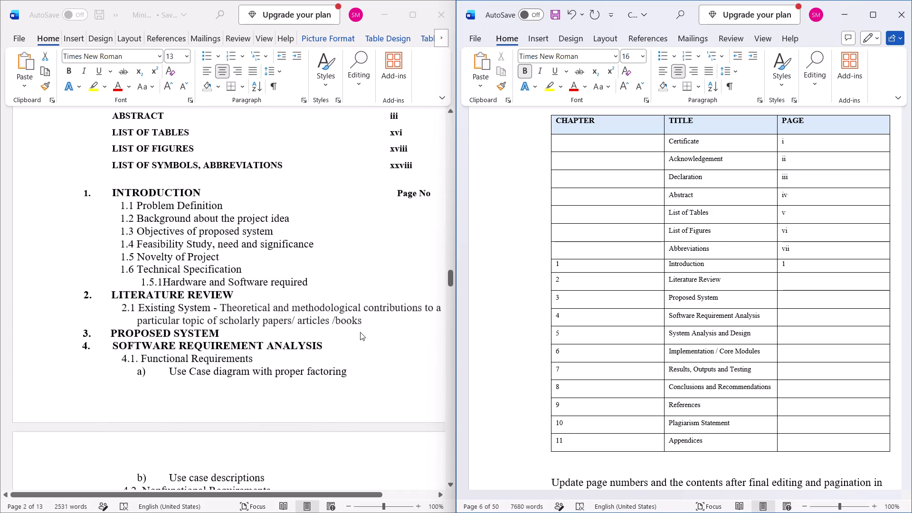
pyautogui.scroll(2, 360, 332)
pyautogui.scroll(-1, 360, 332)
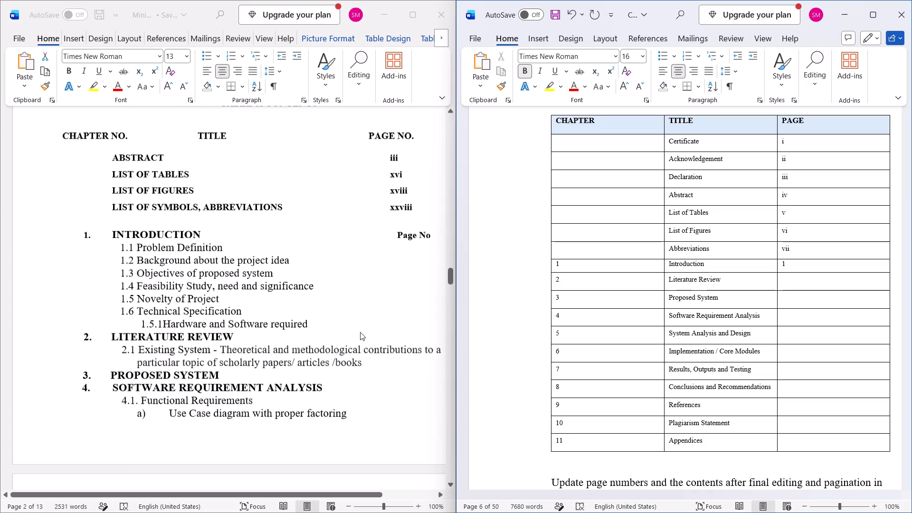
# Examine the template's remaining contents chapters up to Appendices and the start of the manual for preparation of the project report.
pyautogui.scroll(-3, 360, 332)
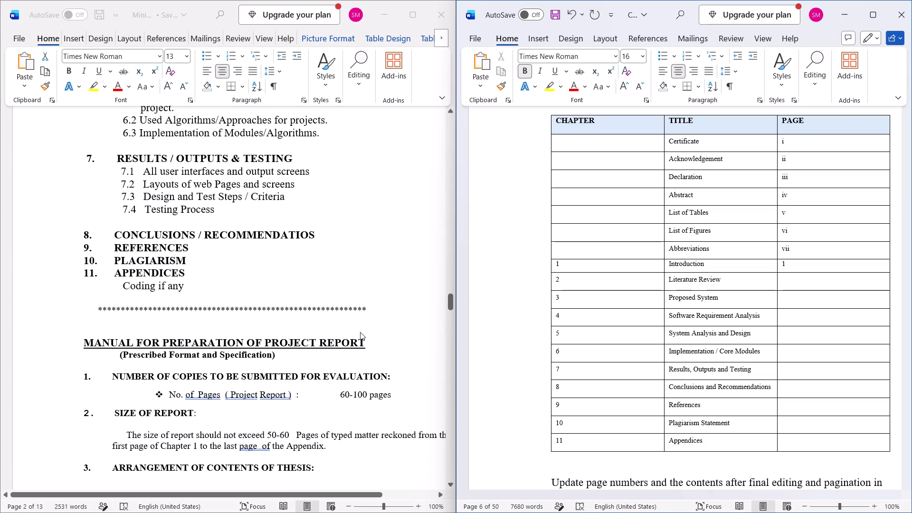
pyautogui.scroll(-1, 360, 332)
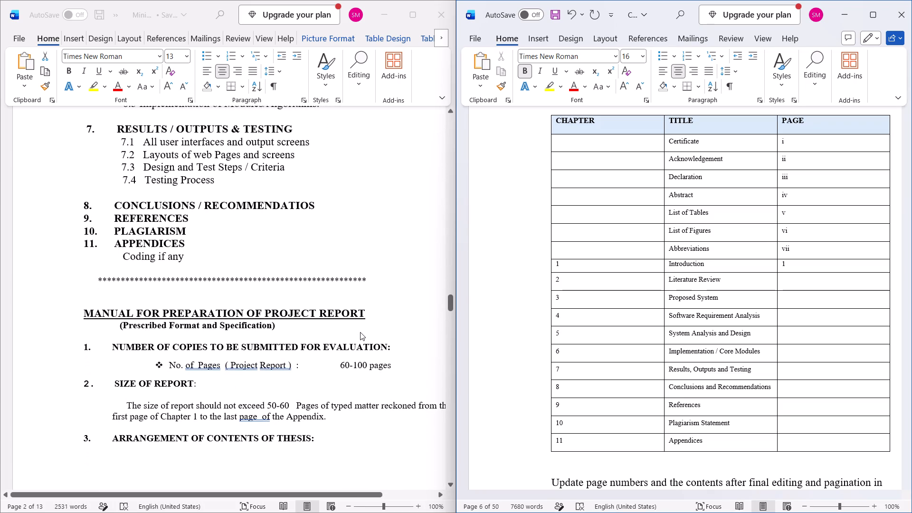
pyautogui.scroll(2, 360, 332)
pyautogui.scroll(-2, 360, 332)
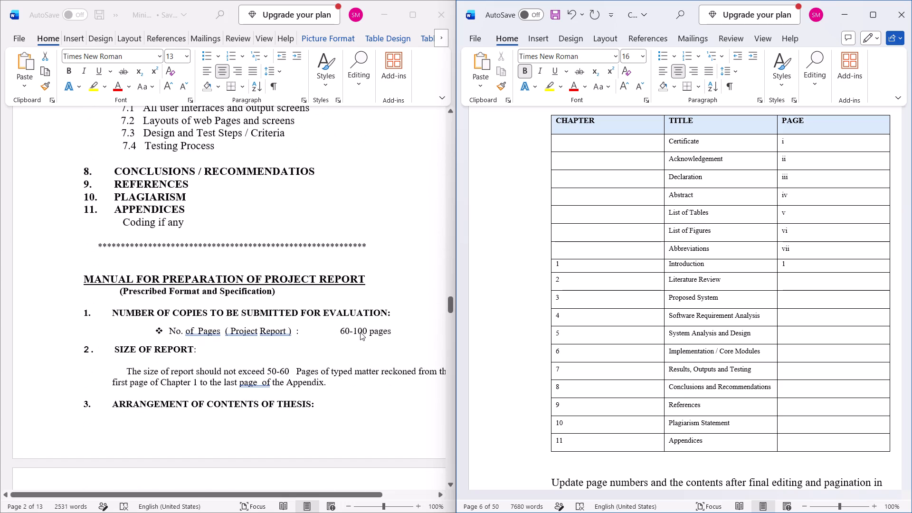
pyautogui.scroll(-1, 360, 332)
pyautogui.scroll(-1, 617, 312)
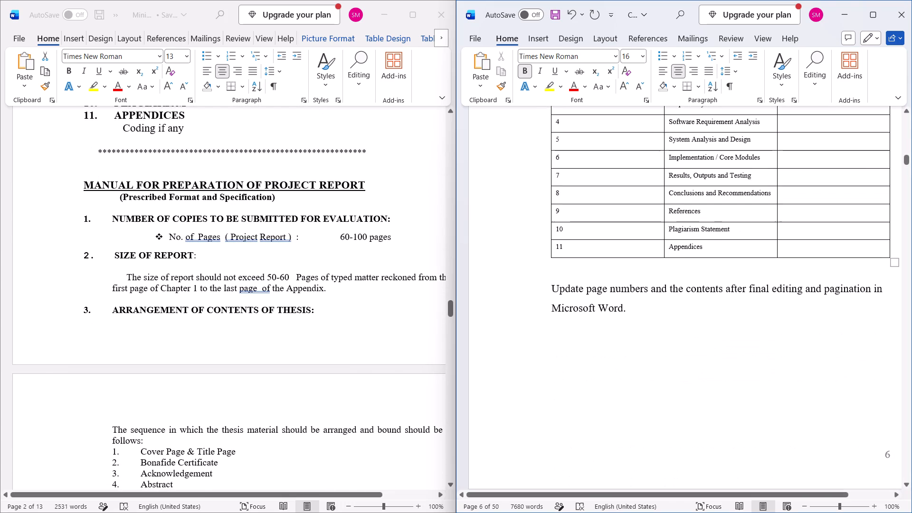
# Re-examine the CareKare report's table of contents, from the front-matter entries to Appendices and the note beneath it.
pyautogui.scroll(-1, 617, 312)
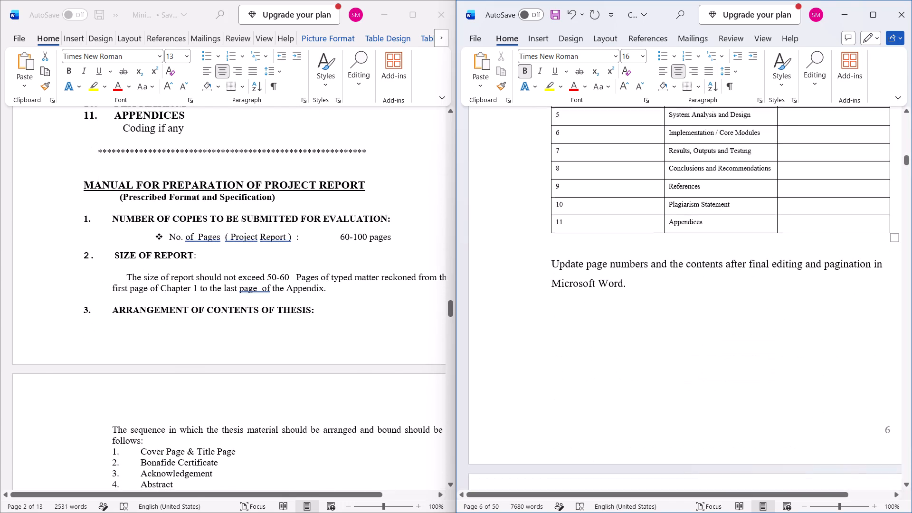
pyautogui.scroll(-1, 617, 312)
pyautogui.scroll(2, 617, 312)
pyautogui.scroll(-1, 617, 312)
pyautogui.scroll(1, 617, 312)
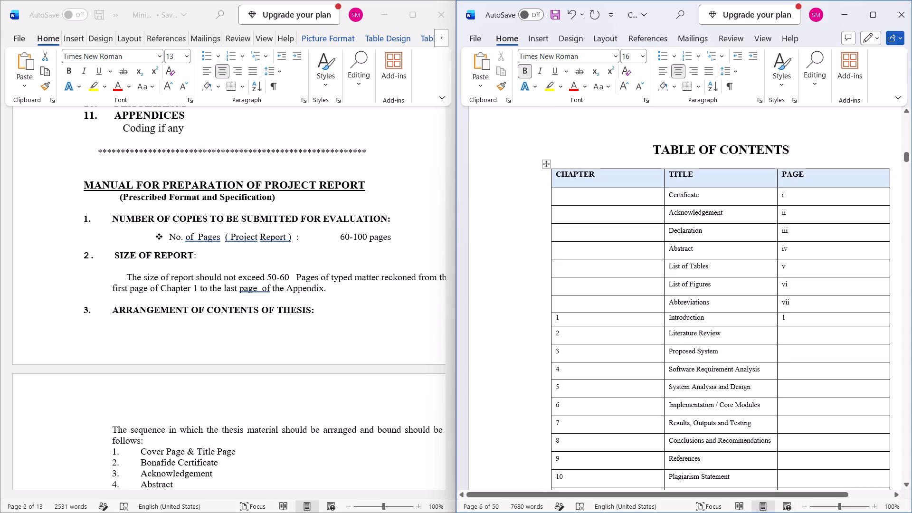
pyautogui.scroll(-1, 617, 312)
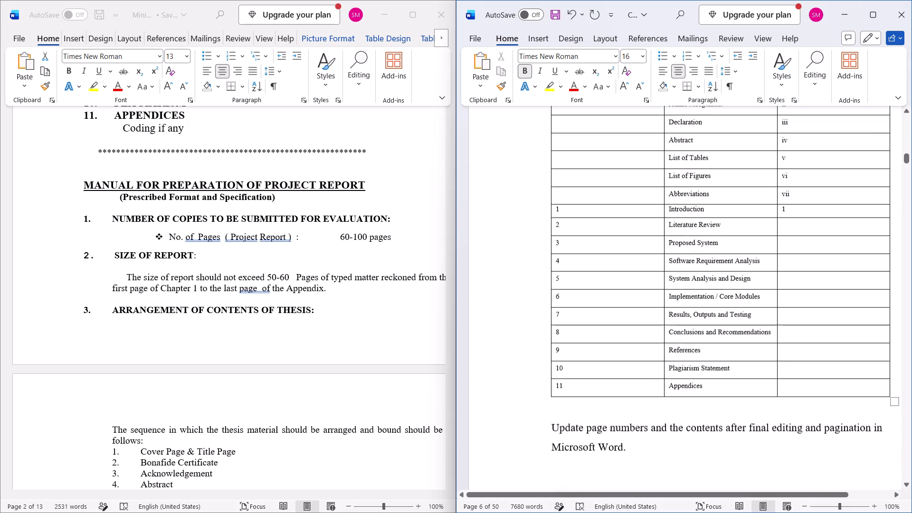
pyautogui.scroll(-1, 617, 312)
pyautogui.scroll(2, 617, 312)
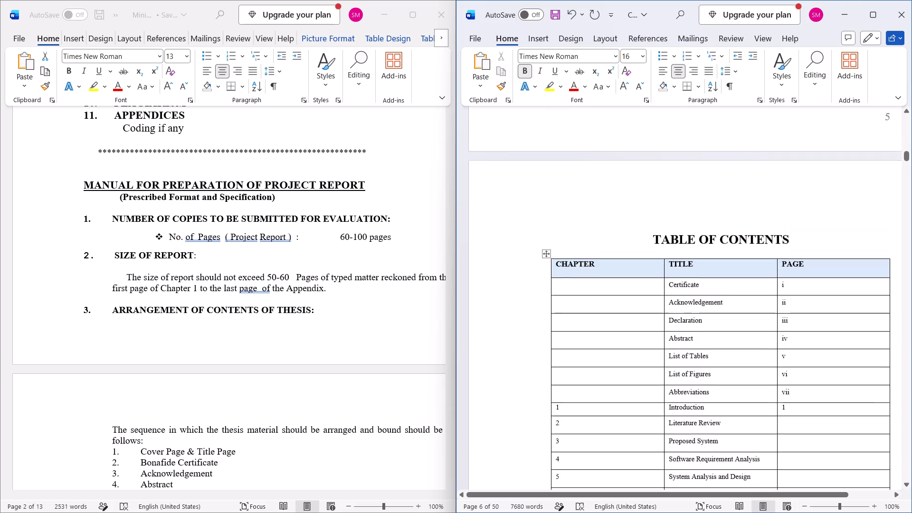
pyautogui.scroll(-2, 617, 312)
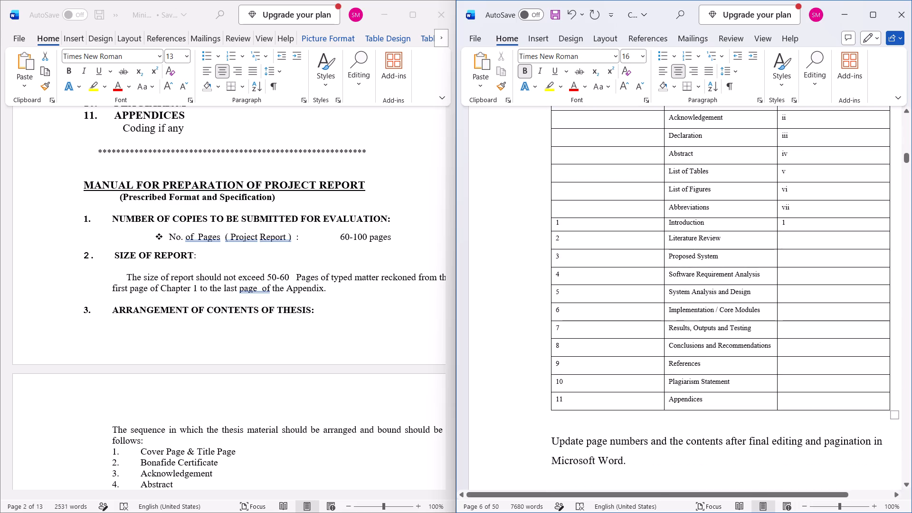
# Examine the CareKare report's list of tables, list of figures and list of abbreviations, up to the start of Chapter 1.
pyautogui.scroll(-3, 617, 312)
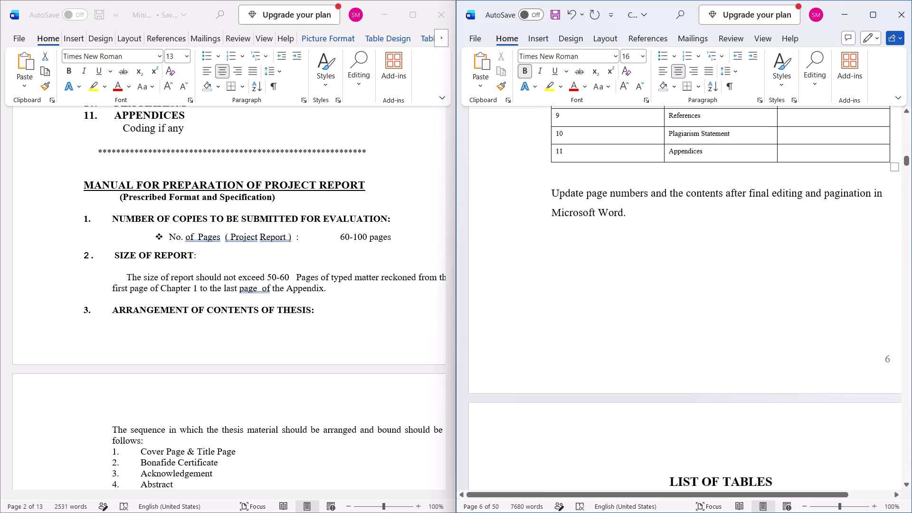
pyautogui.scroll(-3, 617, 312)
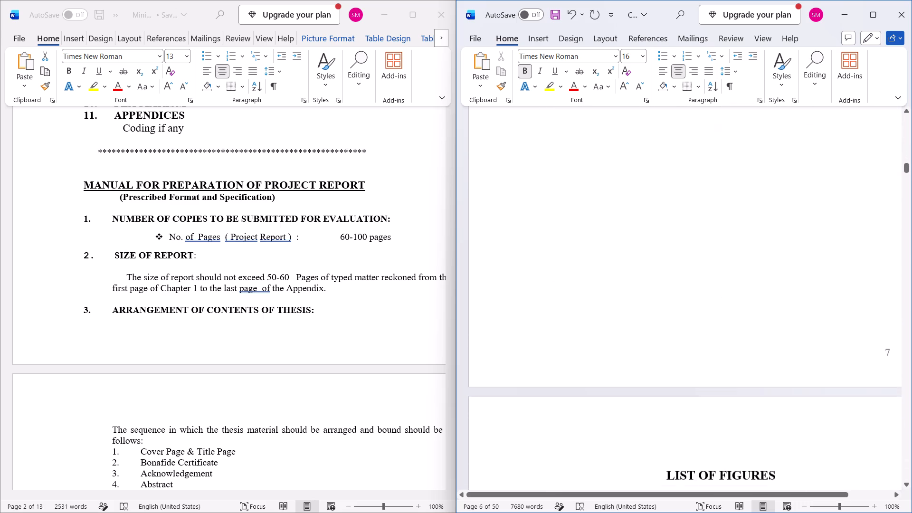
pyautogui.scroll(-1, 617, 312)
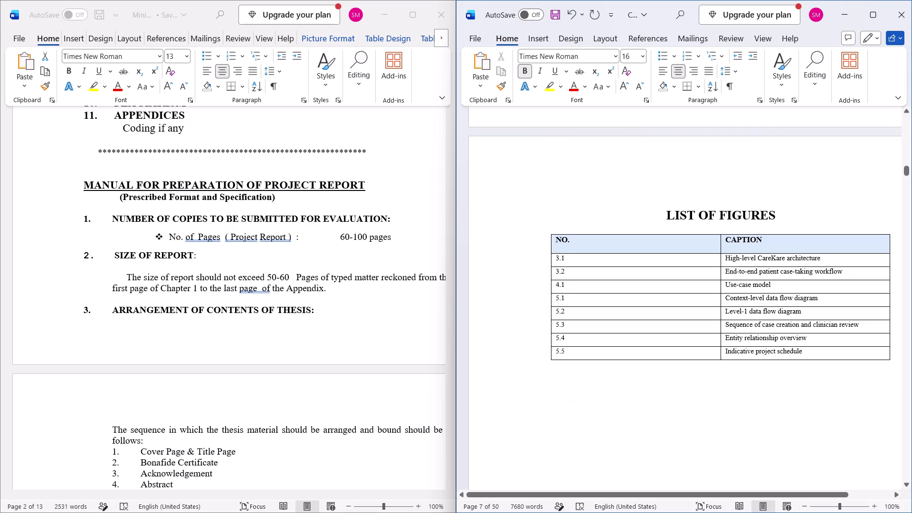
pyautogui.scroll(-3, 617, 312)
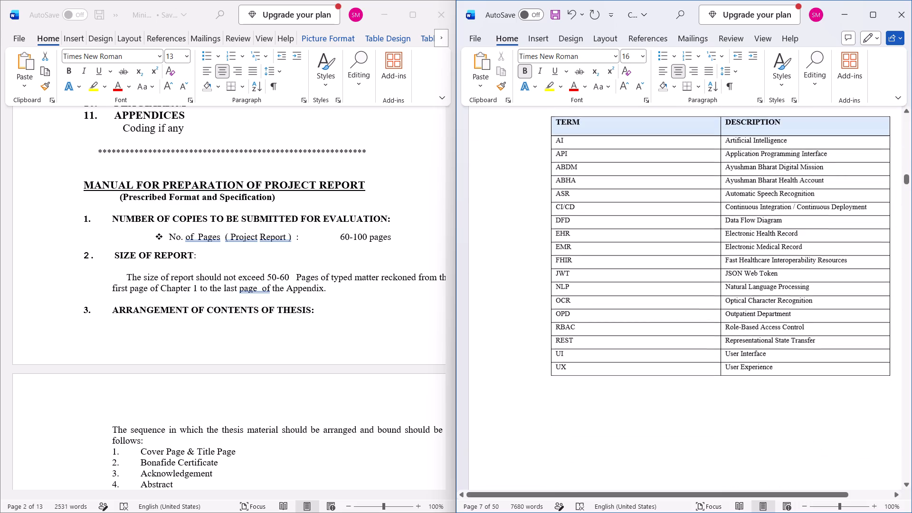
pyautogui.scroll(1, 617, 312)
pyautogui.scroll(-1, 617, 312)
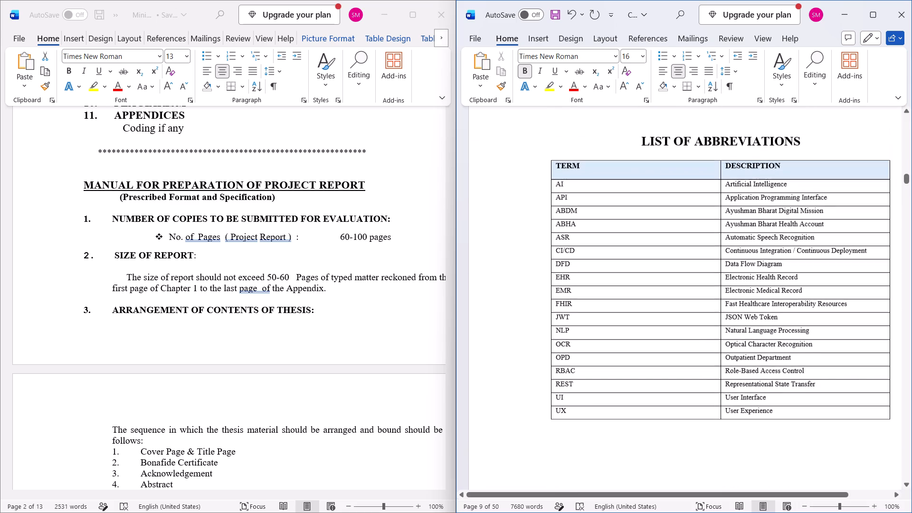
pyautogui.scroll(-3, 617, 312)
pyautogui.scroll(2, 617, 312)
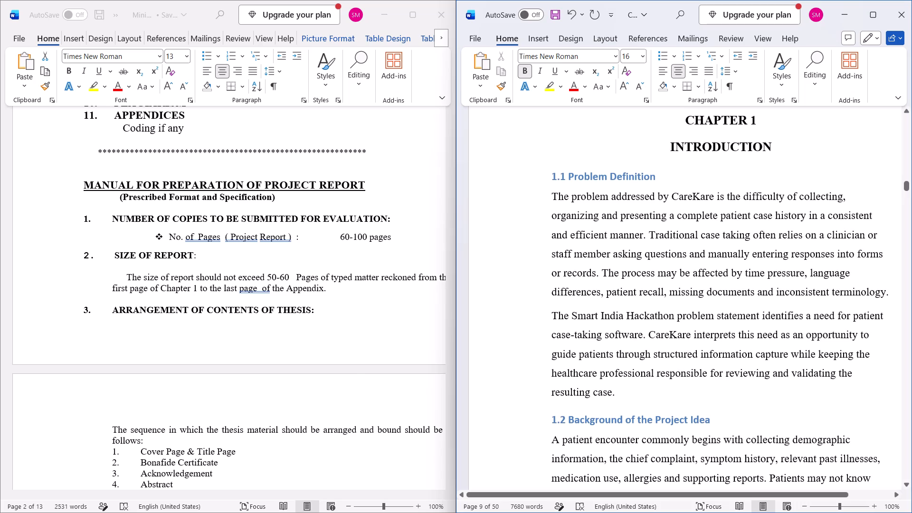
# Bring the template back to its table of contents and check sections 1.1 to 1.3 of the CareKare report against it.
pyautogui.scroll(3, 364, 367)
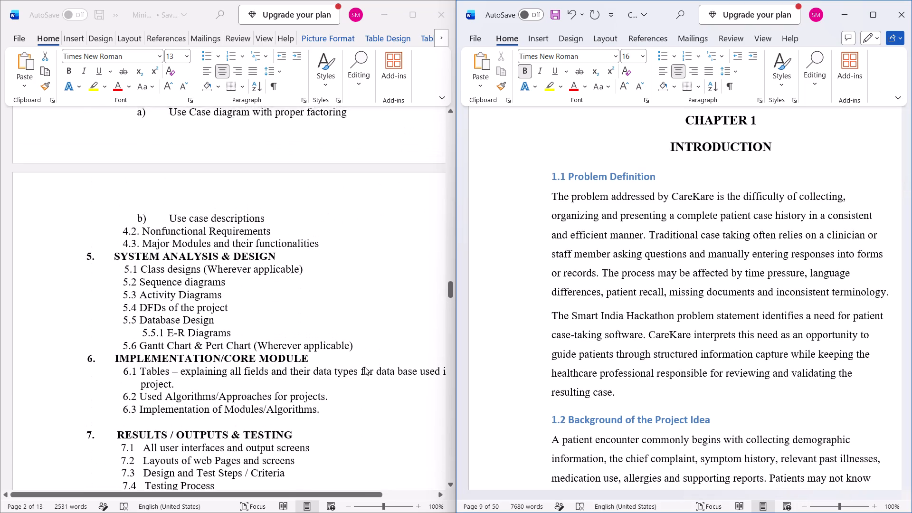
pyautogui.scroll(2, 364, 367)
pyautogui.scroll(-1, 364, 367)
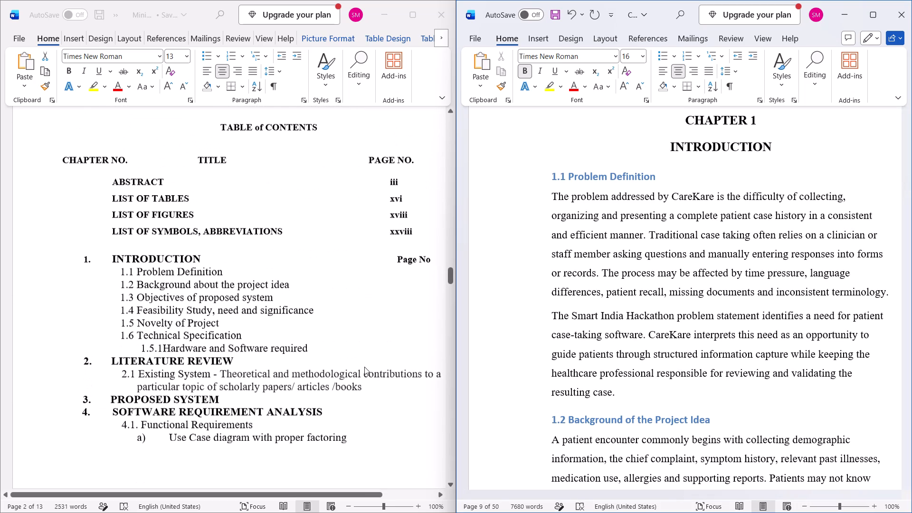
pyautogui.scroll(-1, 551, 284)
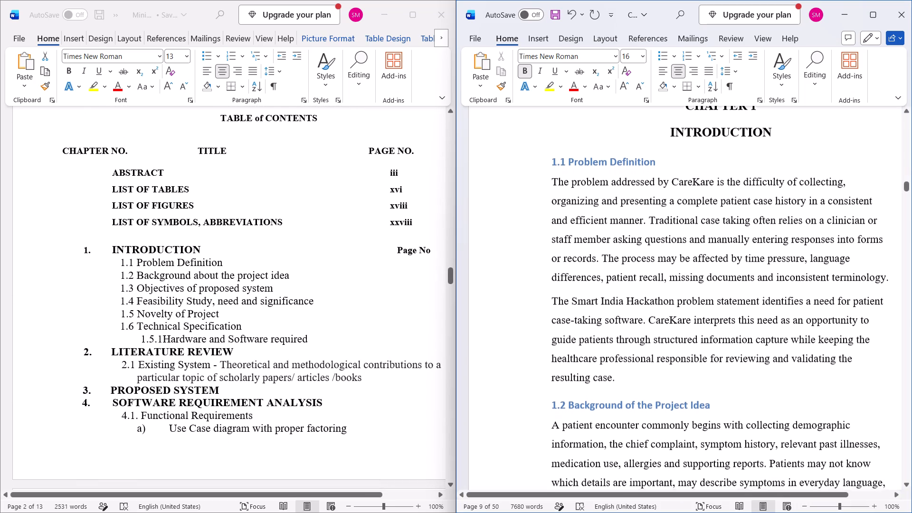
pyautogui.scroll(-2, 551, 284)
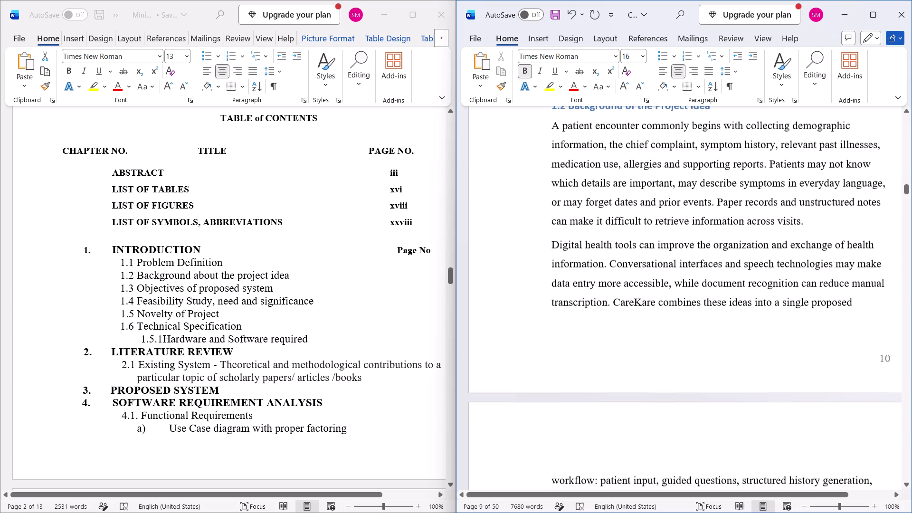
pyautogui.scroll(-2, 551, 284)
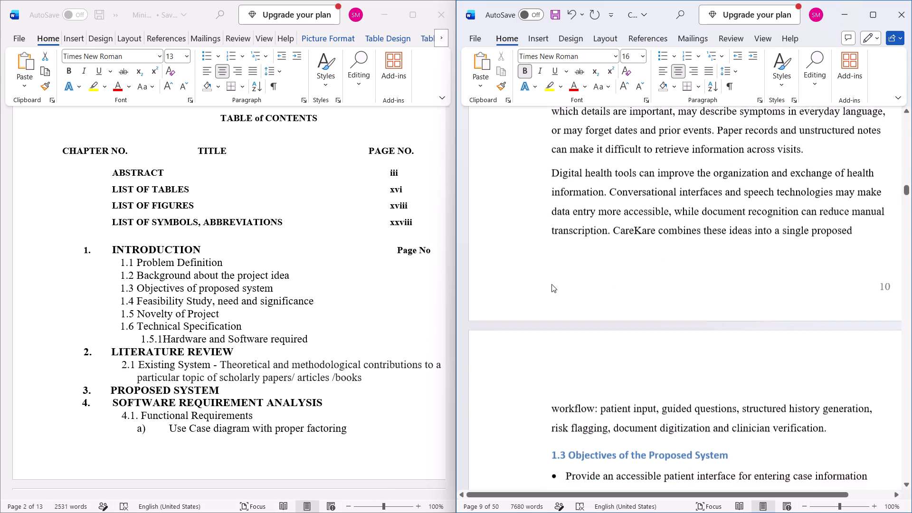
pyautogui.scroll(-3, 551, 284)
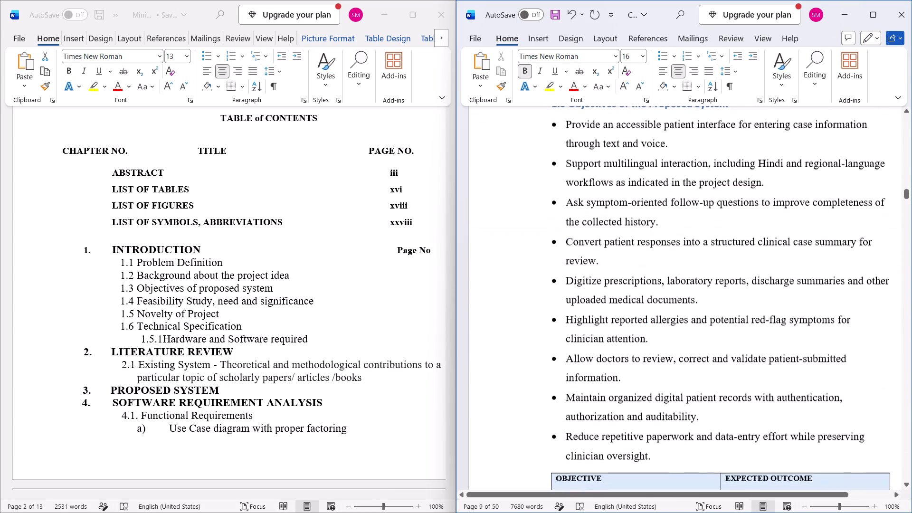
pyautogui.scroll(-1, 551, 284)
pyautogui.scroll(2, 551, 284)
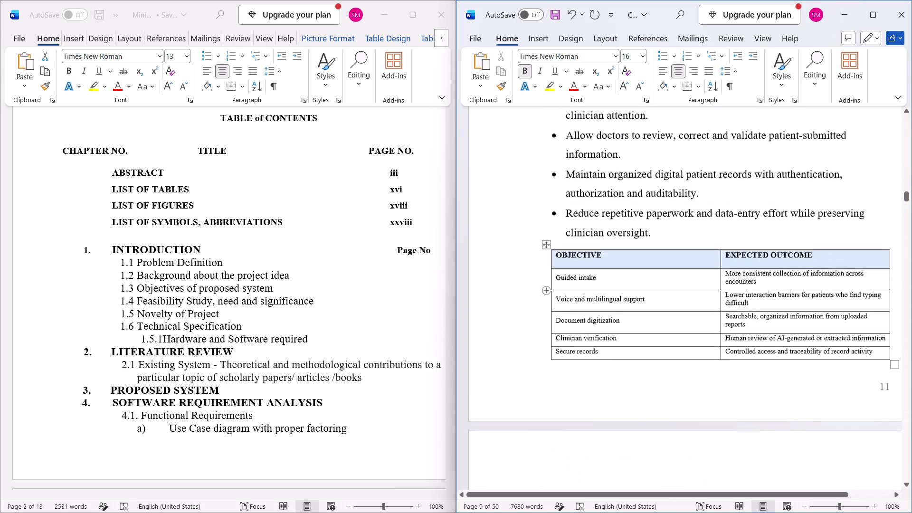
# Check the CareKare report's sections 1.4 to 1.6.1, from the feasibility study to hardware and software, against the template's contents.
pyautogui.scroll(-4, 551, 284)
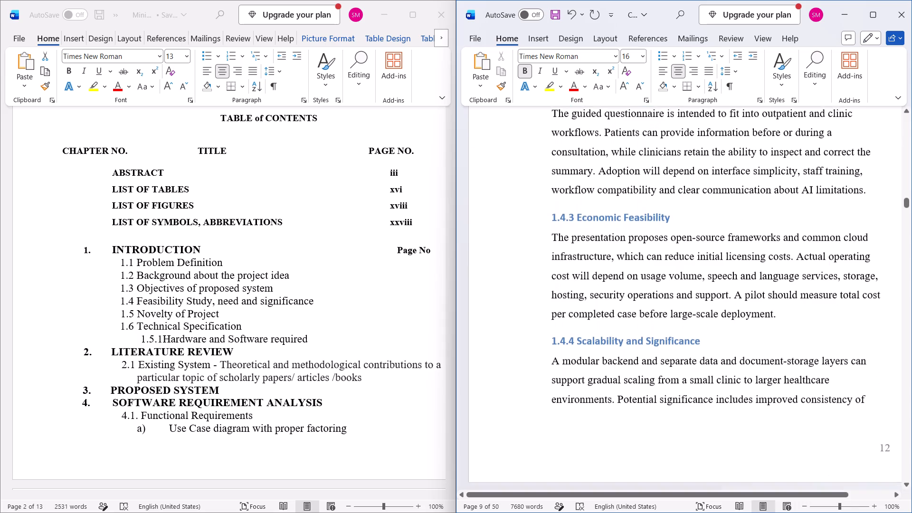
pyautogui.scroll(-2, 551, 284)
pyautogui.scroll(2, 551, 284)
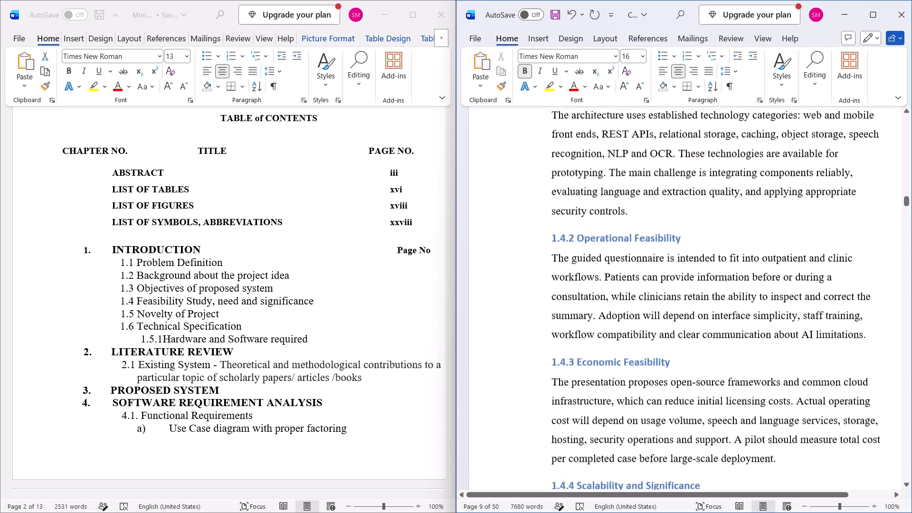
pyautogui.scroll(2, 551, 284)
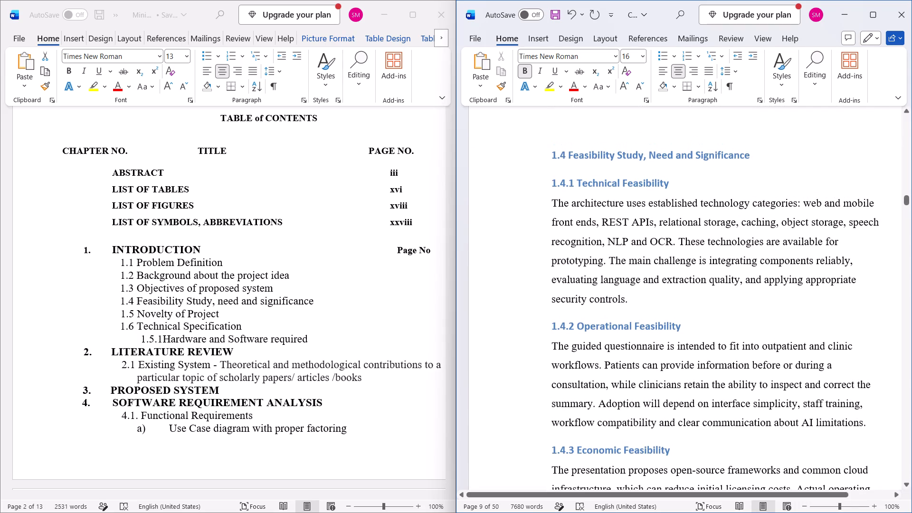
pyautogui.scroll(-6, 551, 284)
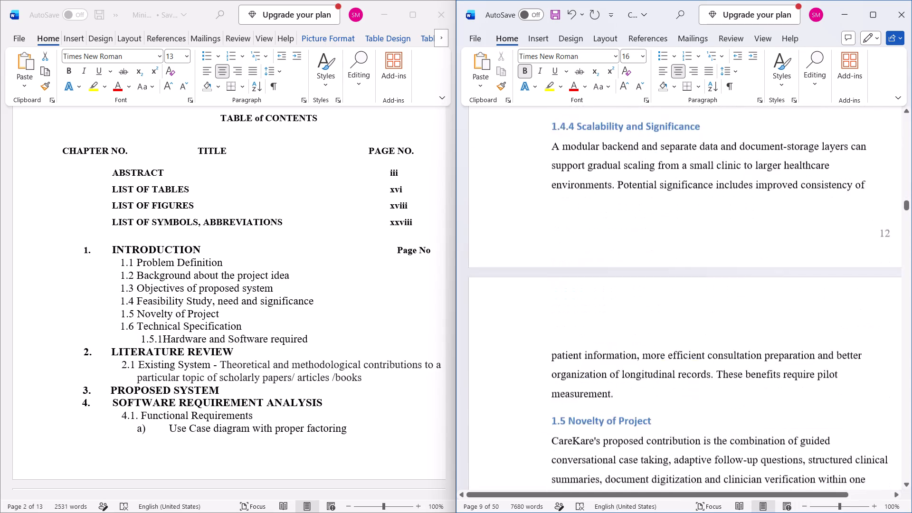
pyautogui.scroll(-2, 551, 284)
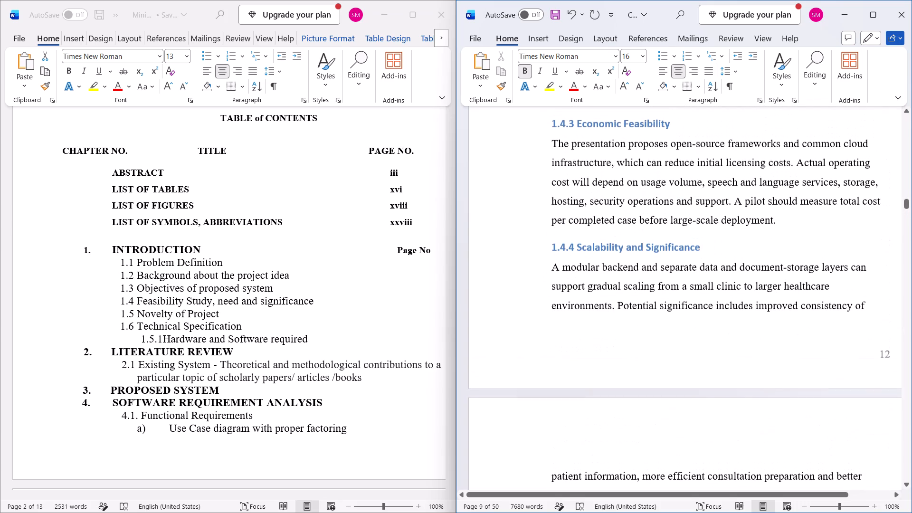
pyautogui.scroll(-1, 551, 284)
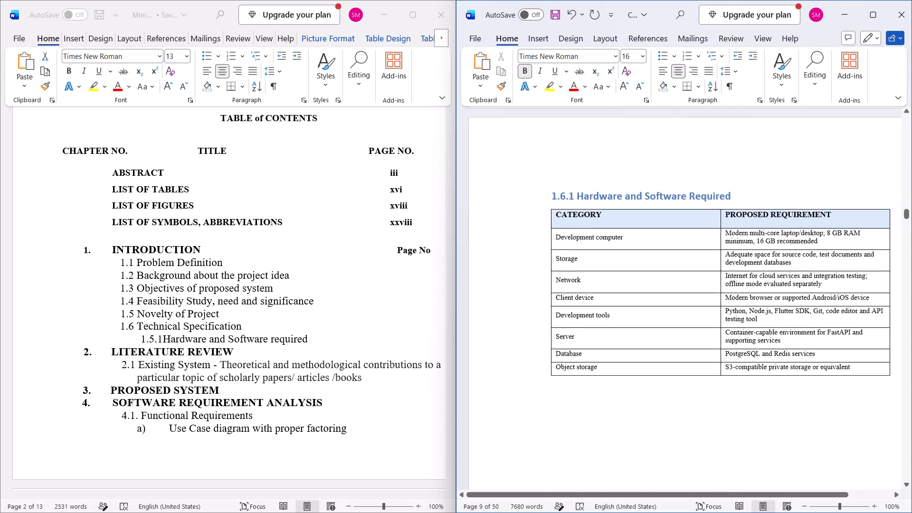
pyautogui.scroll(-1, 551, 284)
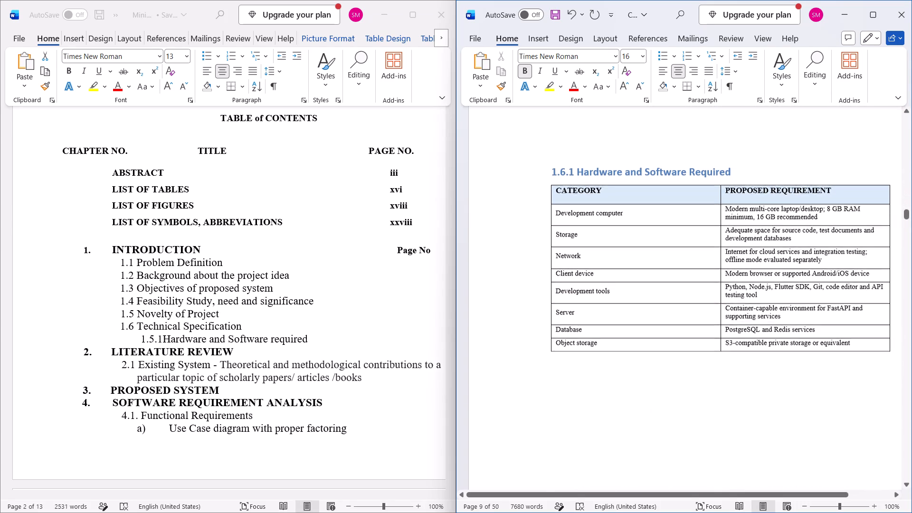
# Examine Chapter 2, Literature Review, and the opening sections of Chapter 3, Proposed System, in the CareKare report.
pyautogui.scroll(-2, 551, 284)
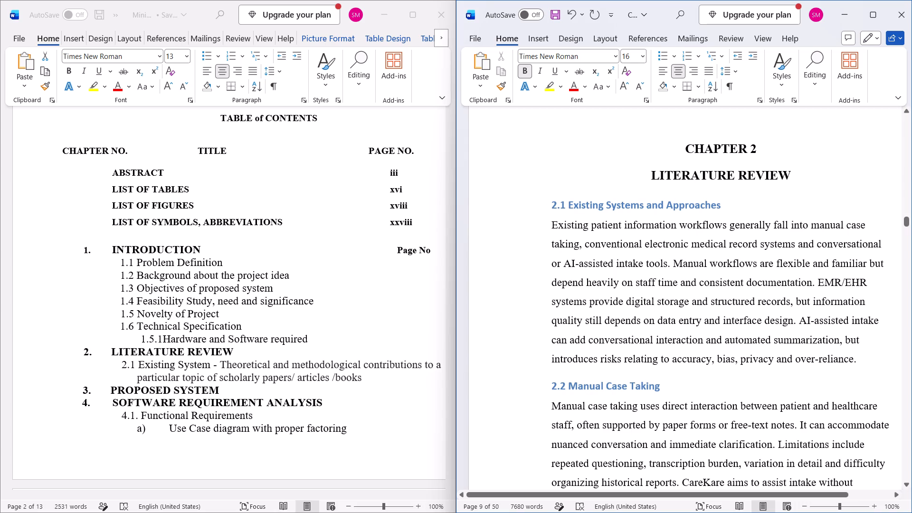
pyautogui.scroll(-1, 578, 263)
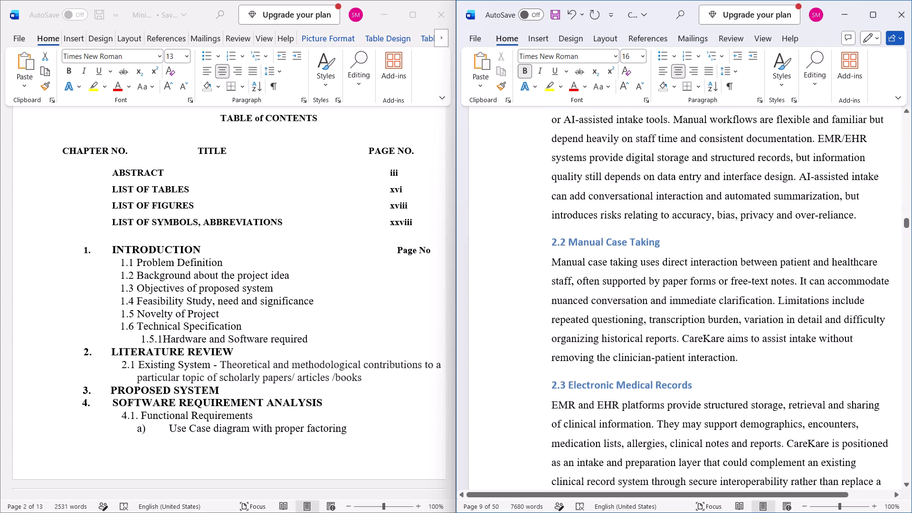
pyautogui.scroll(1, 578, 263)
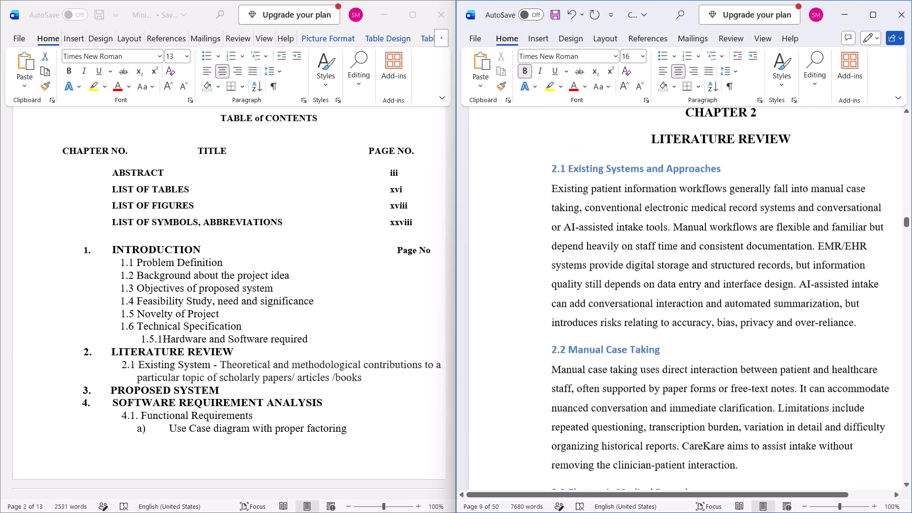
pyautogui.scroll(-2, 578, 263)
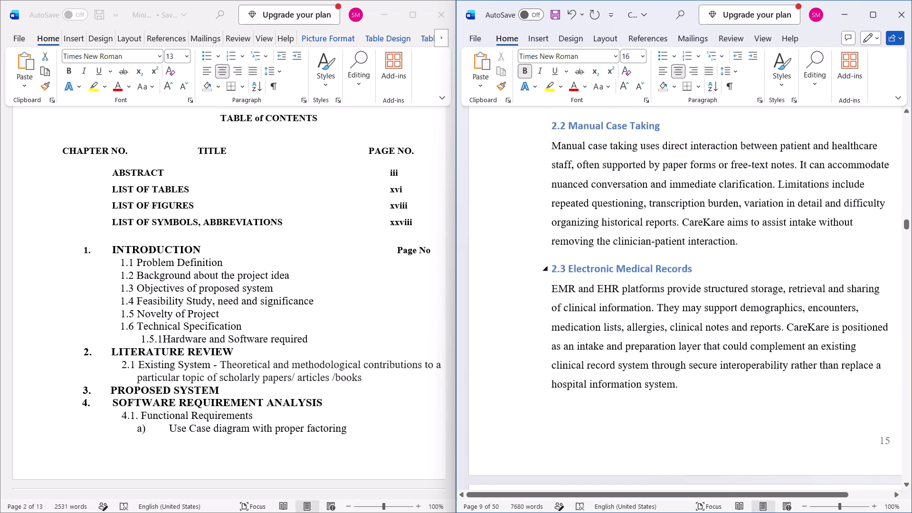
pyautogui.scroll(-4, 578, 263)
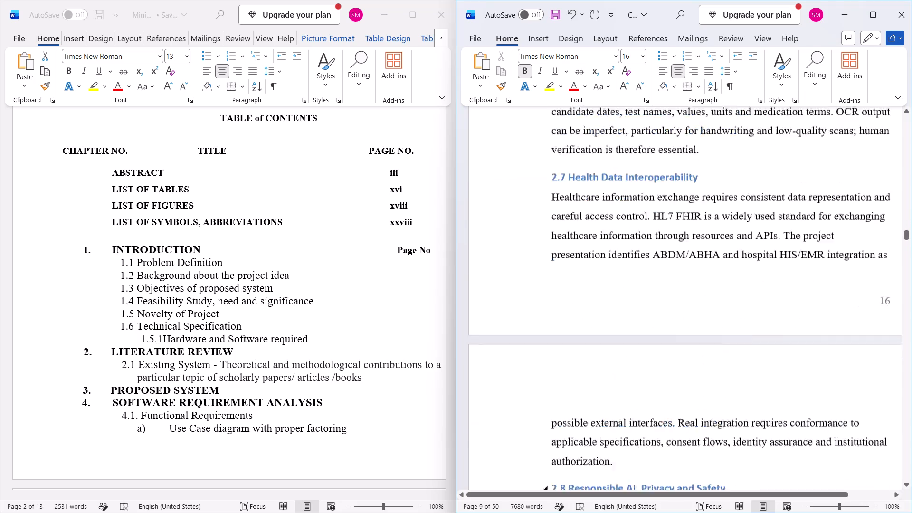
pyautogui.scroll(-4, 578, 263)
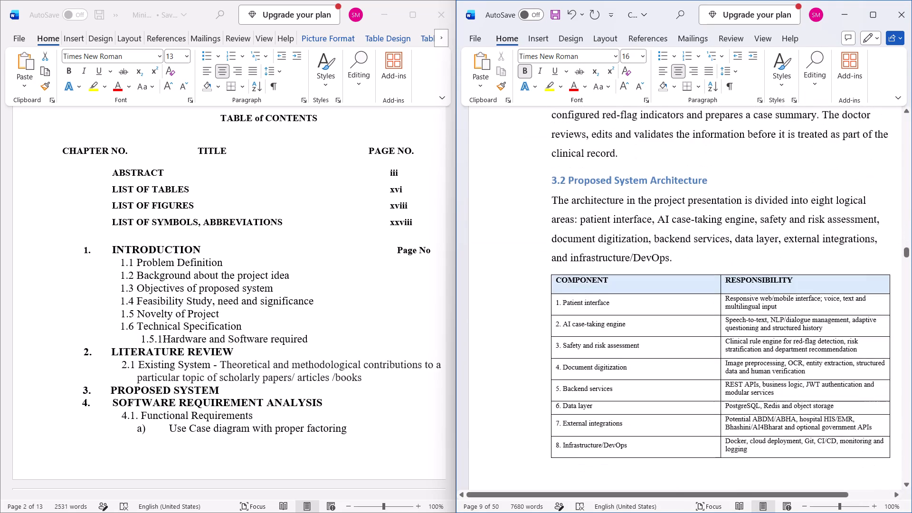
# Reduce the CareKare report's TABLE OF CONTENTS heading to font size 14.
pyautogui.scroll(3, 578, 263)
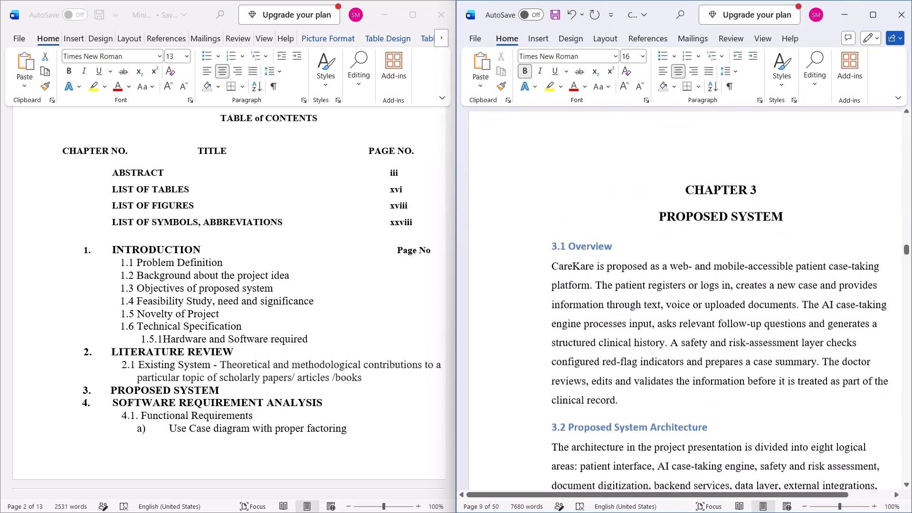
pyautogui.scroll(9, 578, 263)
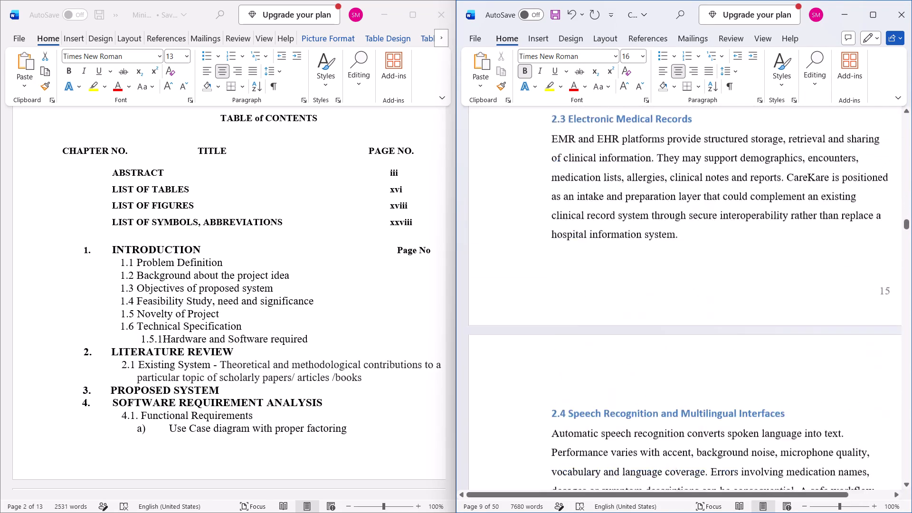
pyautogui.scroll(5, 578, 263)
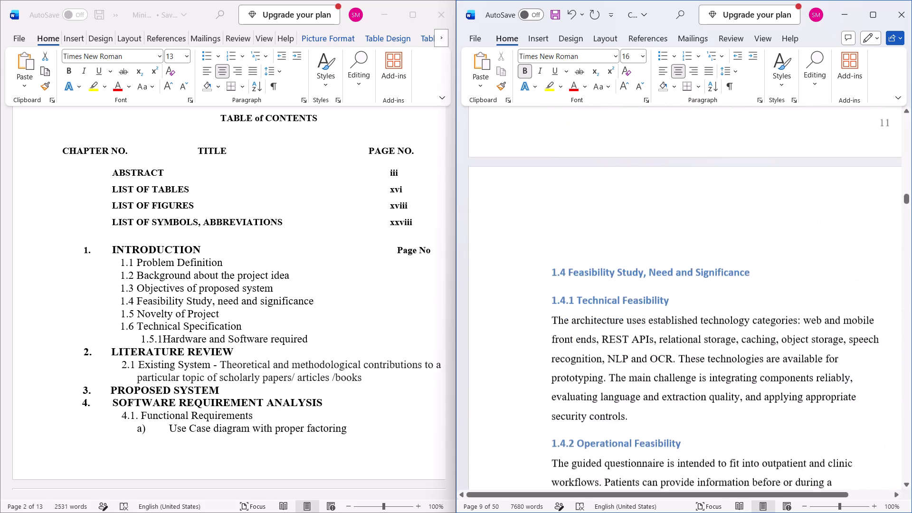
pyautogui.scroll(4, 578, 263)
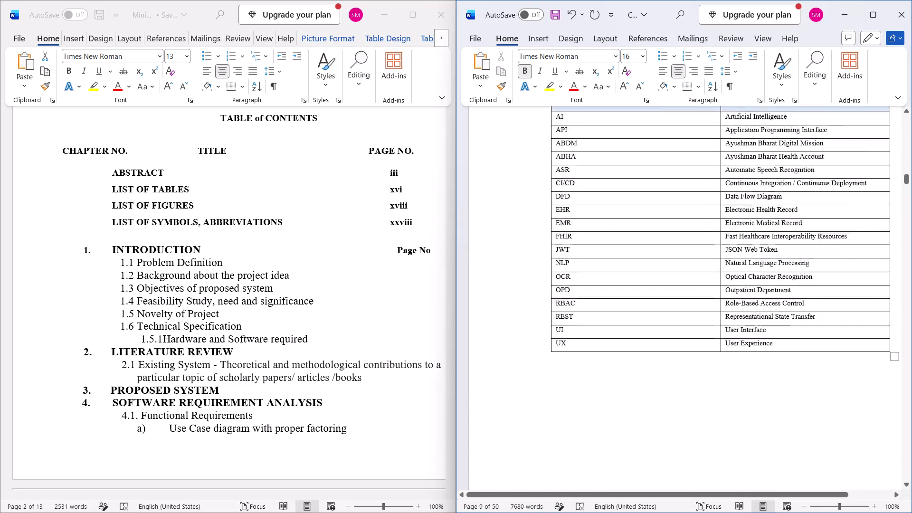
pyautogui.scroll(5, 578, 263)
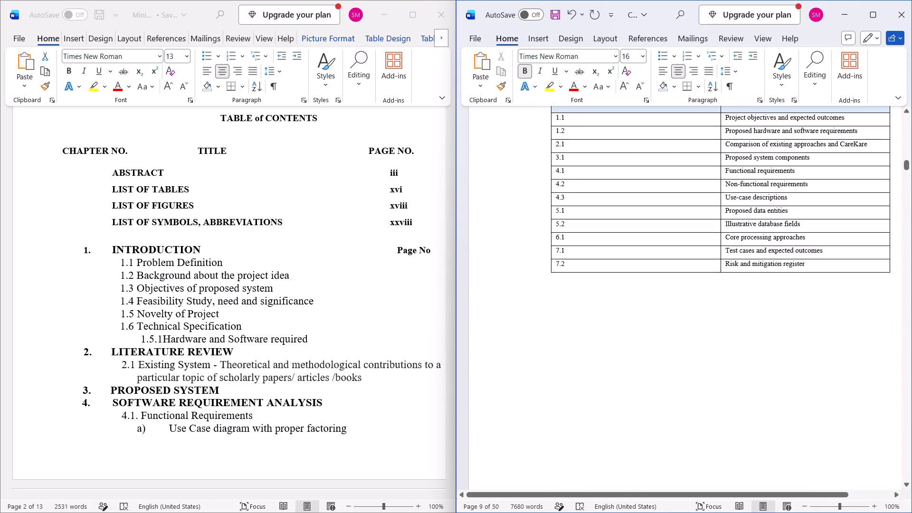
pyautogui.scroll(3, 578, 263)
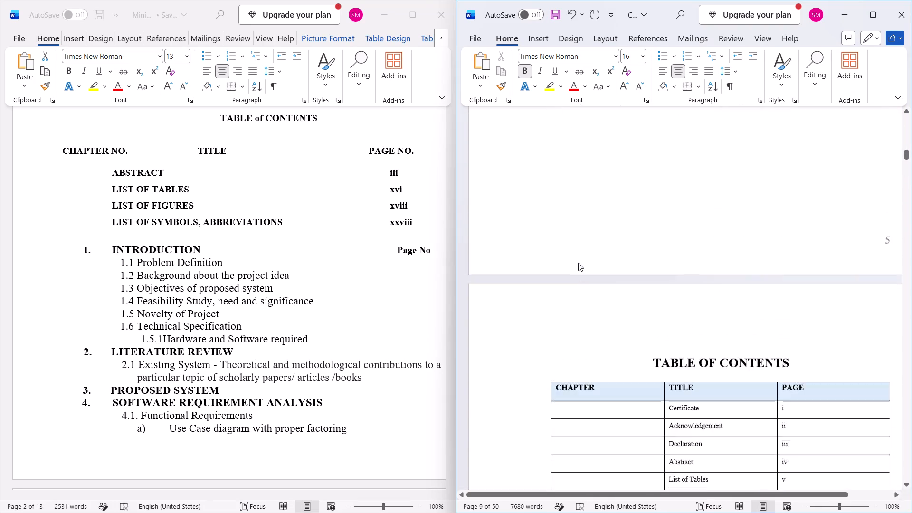
pyautogui.scroll(2, 578, 263)
pyautogui.scroll(-2, 578, 263)
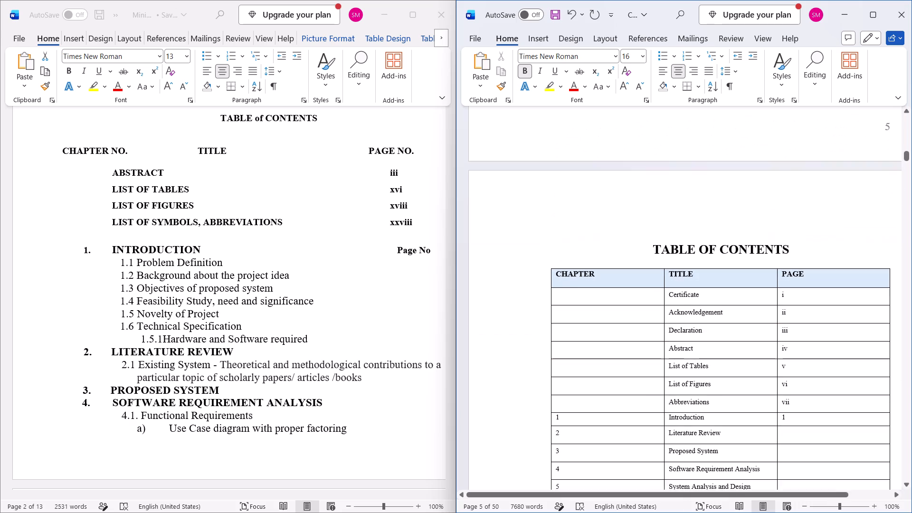
pyautogui.moveTo(652, 245); pyautogui.dragTo(775, 247)
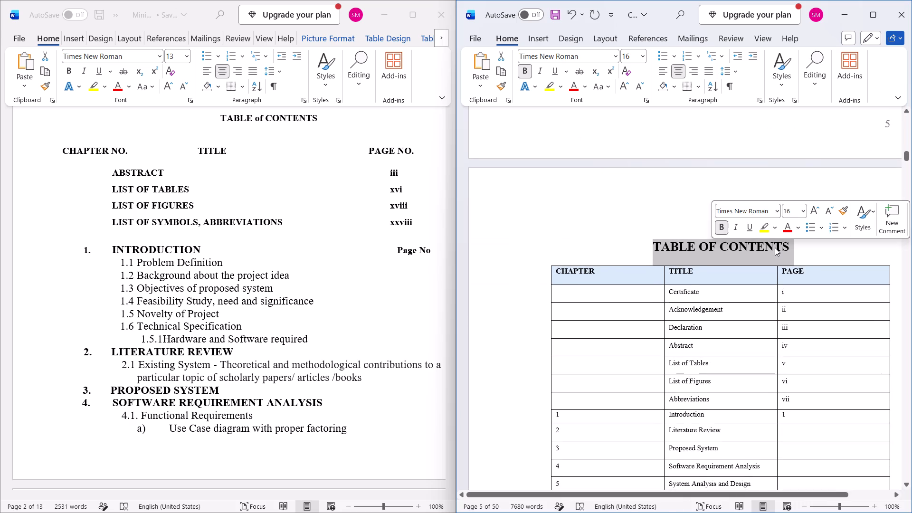
pyautogui.click(831, 209)
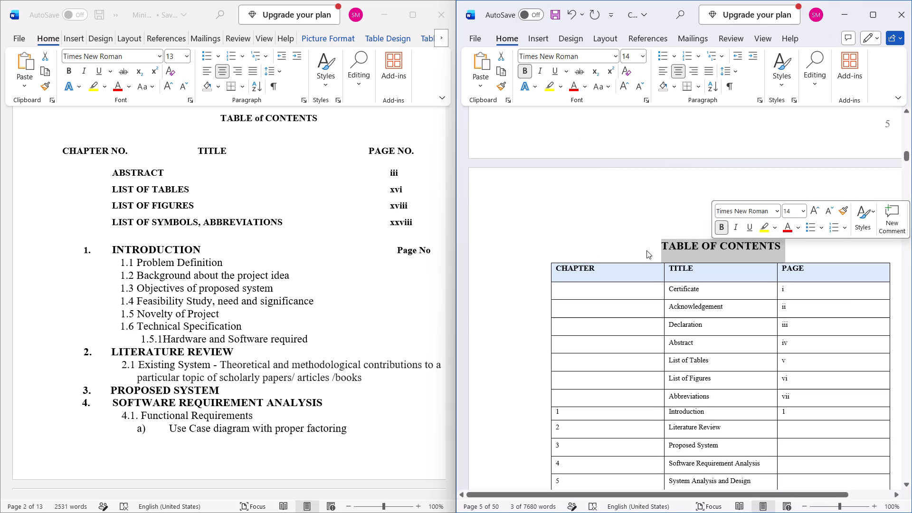
# Insert a blank line below and another above the report's TABLE OF CONTENTS heading.
pyautogui.click(792, 246)
pyautogui.press('Return')
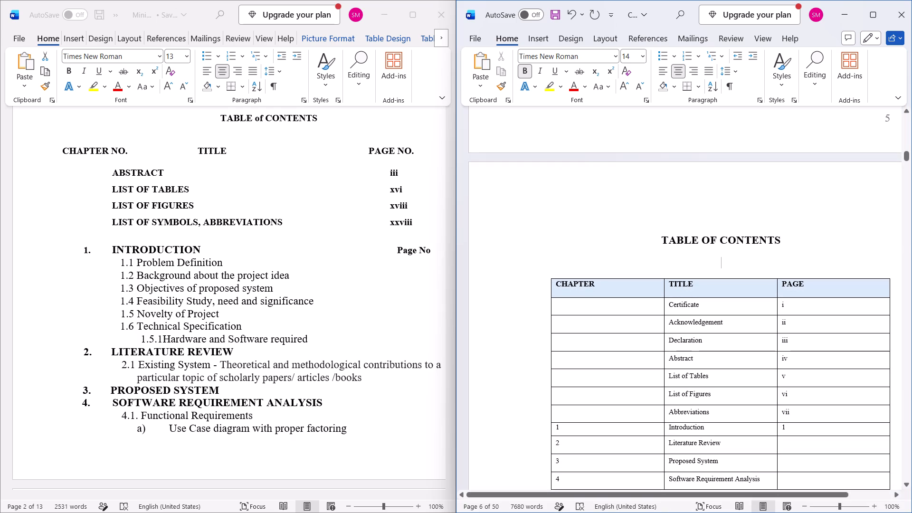
pyautogui.click(659, 238)
pyautogui.press('Return')
# Delete the note about updating page numbers below the contents table, along with the spare blank line there.
pyautogui.scroll(-2, 659, 238)
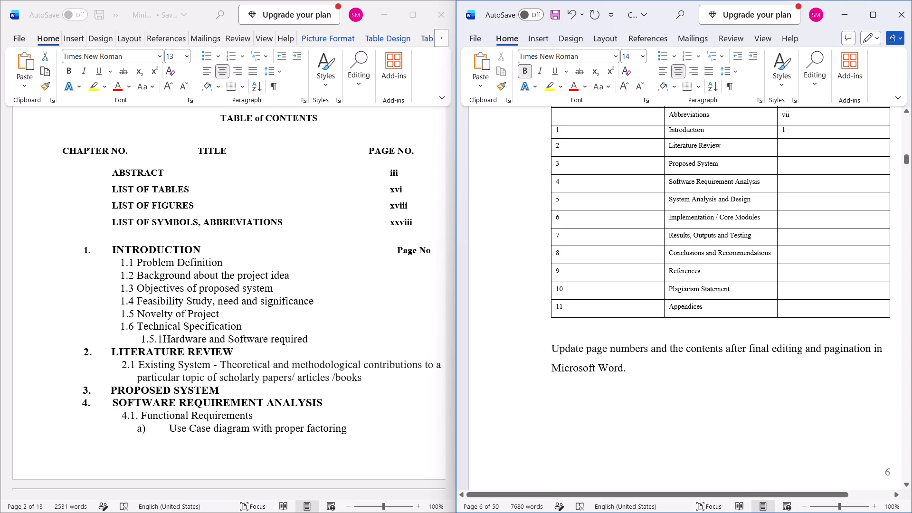
pyautogui.moveTo(635, 378); pyautogui.dragTo(552, 353)
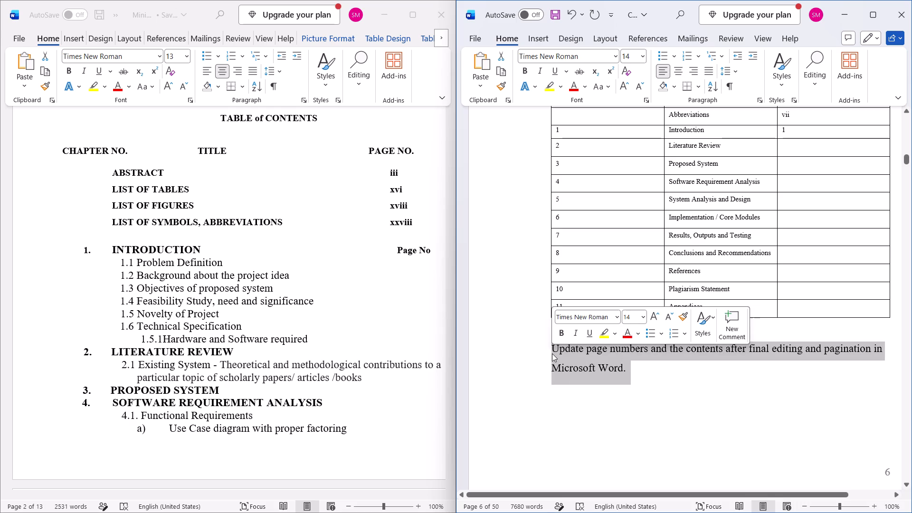
pyautogui.press('BackSpace')
pyautogui.press('BackSpace')
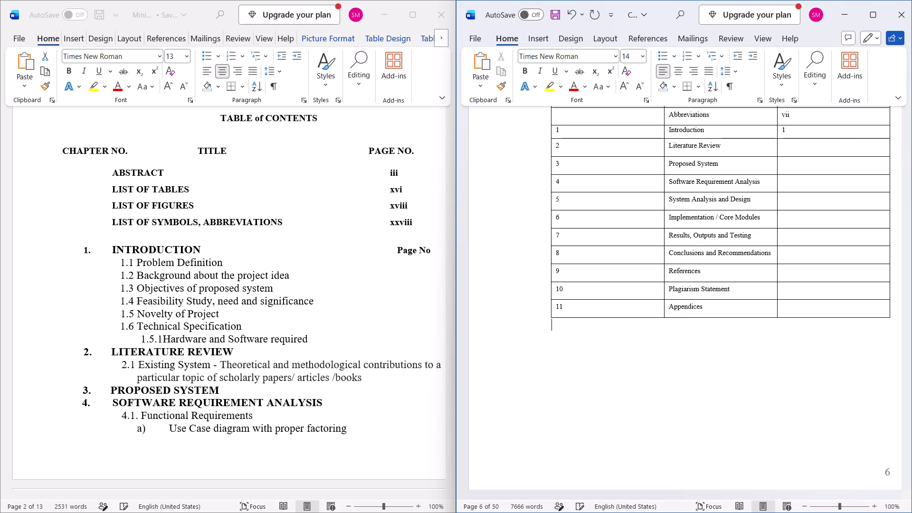
# Insert a blank line between the LIST OF TABLES heading and its table.
pyautogui.scroll(3, 552, 353)
pyautogui.scroll(-4, 552, 353)
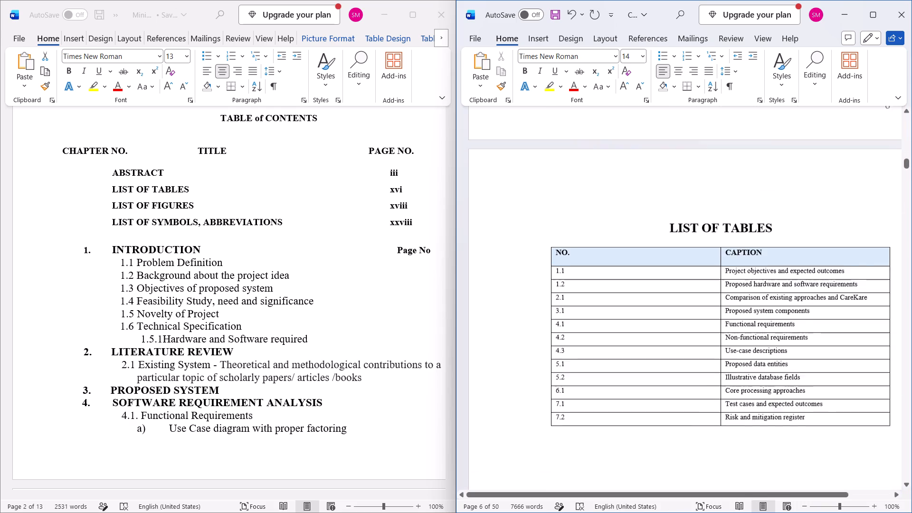
pyautogui.scroll(-1, 552, 353)
pyautogui.scroll(1, 552, 353)
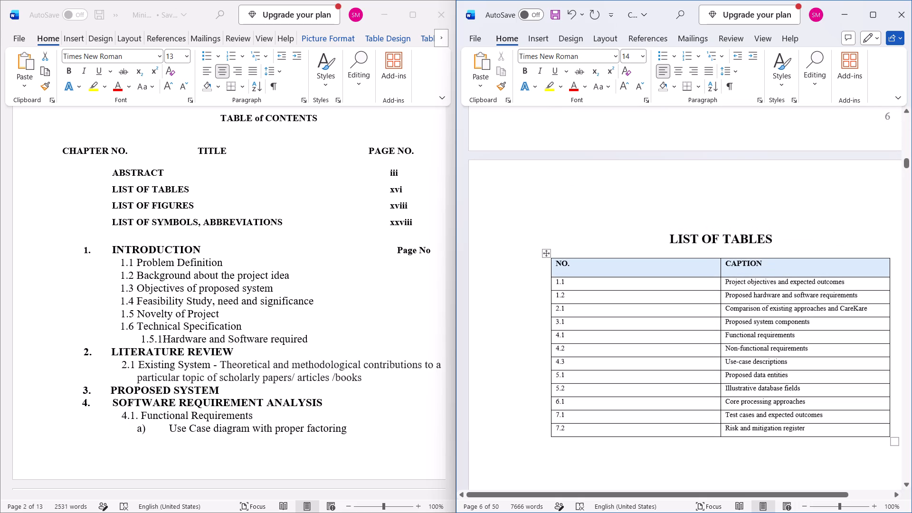
pyautogui.click(794, 235)
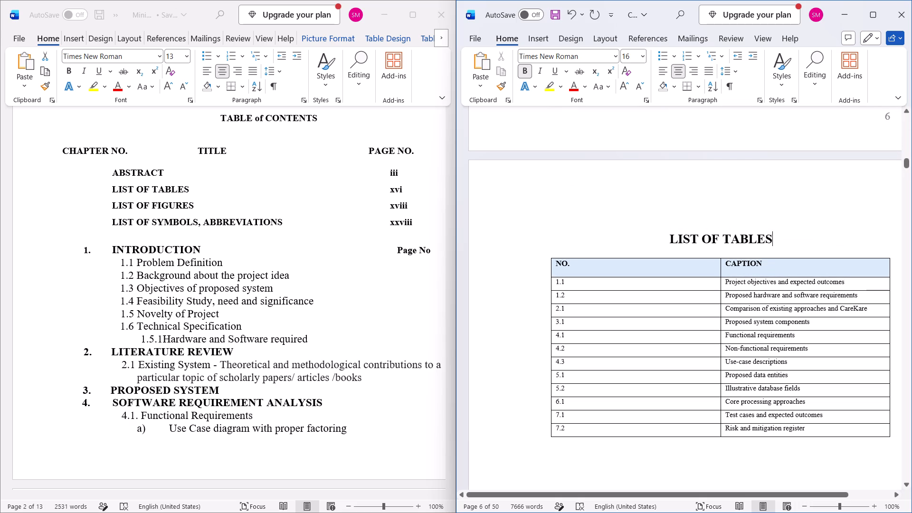
pyautogui.press('Return')
# Insert a blank line between the LIST OF FIGURES heading and its table.
pyautogui.scroll(-2, 794, 235)
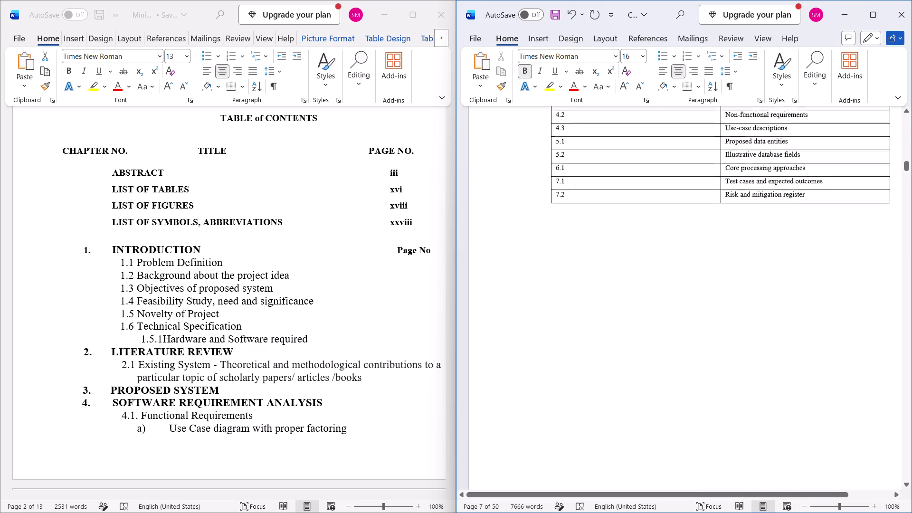
pyautogui.scroll(-3, 794, 235)
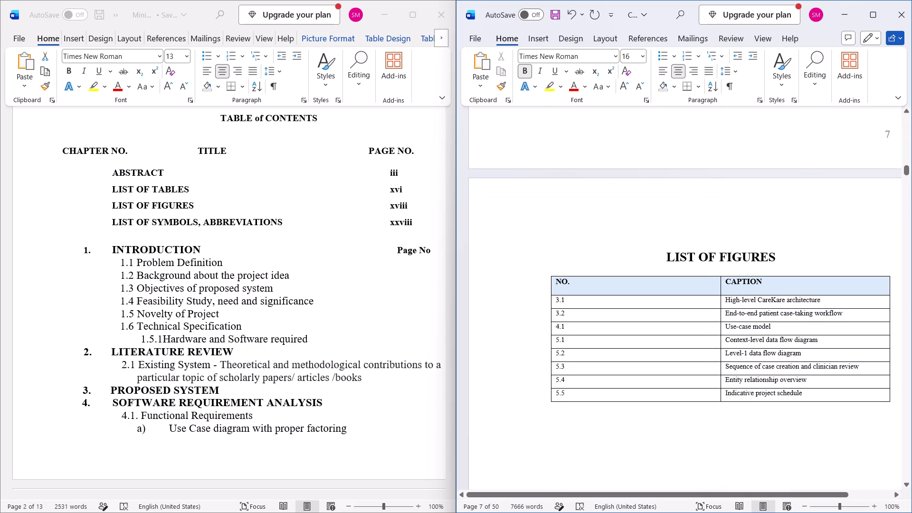
pyautogui.scroll(-4, 794, 235)
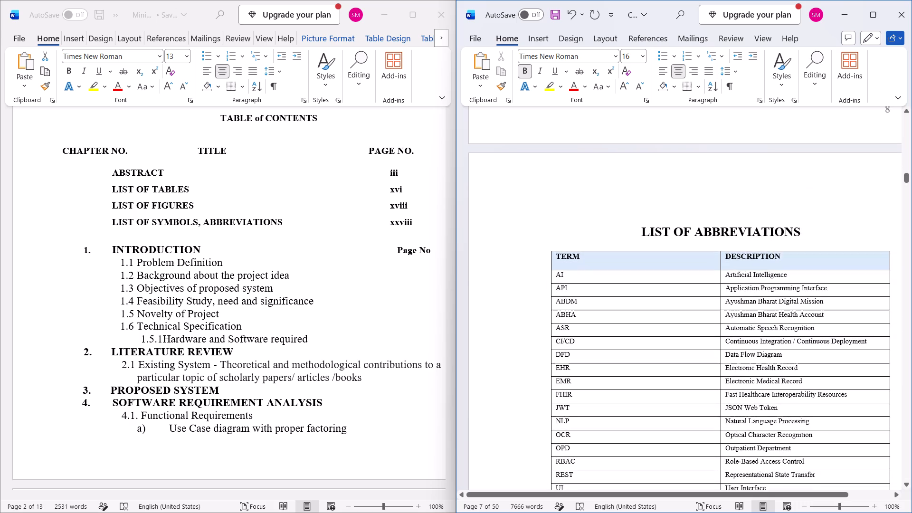
pyautogui.scroll(4, 794, 235)
pyautogui.scroll(-2, 794, 235)
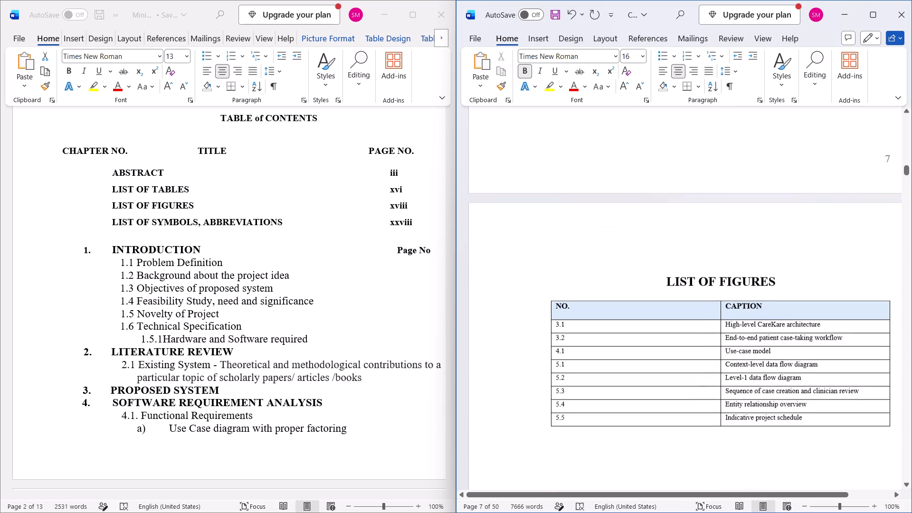
pyautogui.click(788, 276)
pyautogui.press('Return')
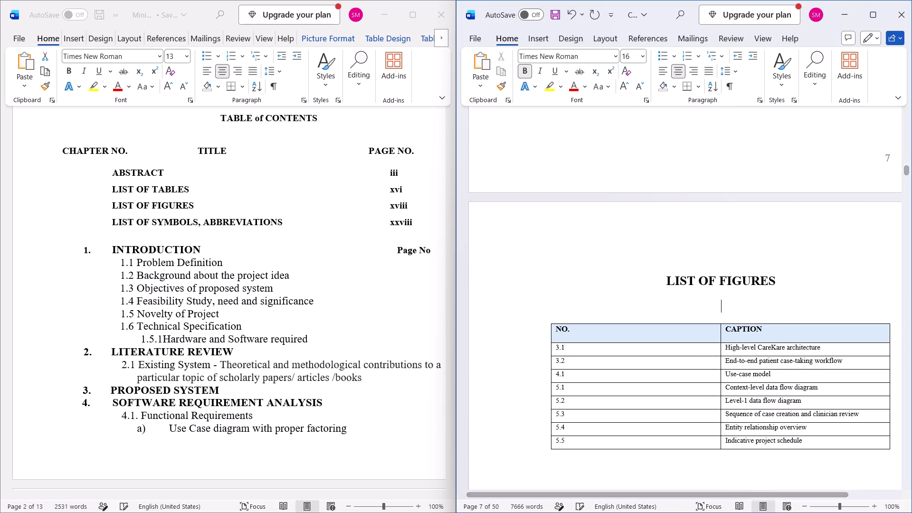
# Join the two-line Chapter 1 title into a single line reading "CHAPTER 1: INTRODUCTION".
pyautogui.scroll(-6, 788, 276)
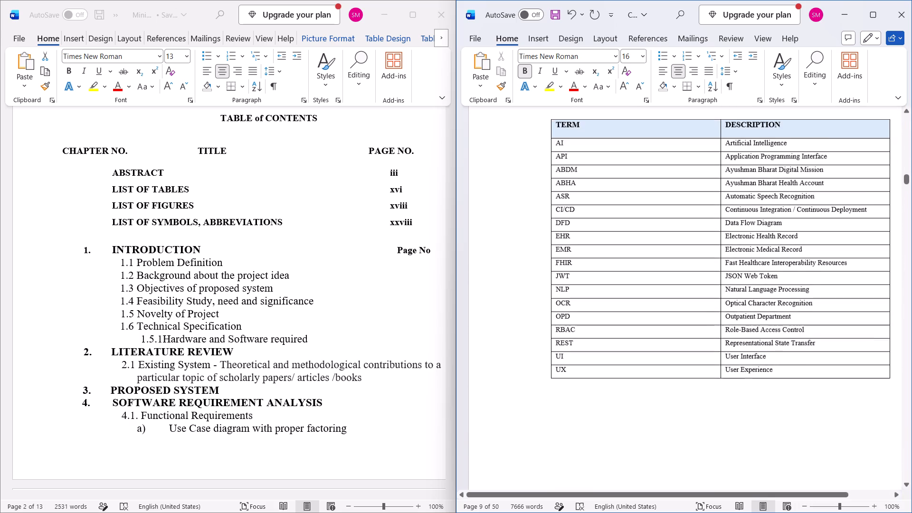
pyautogui.scroll(-3, 788, 276)
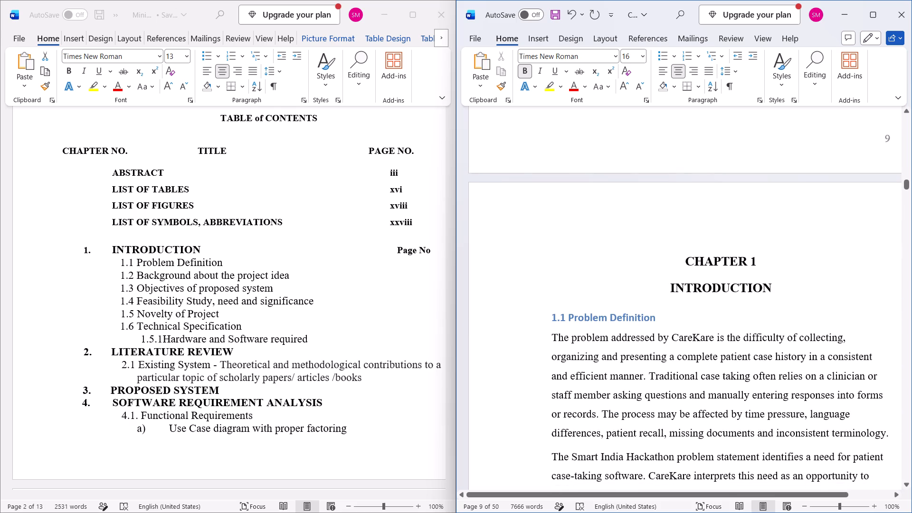
pyautogui.click(670, 285)
pyautogui.press('BackSpace')
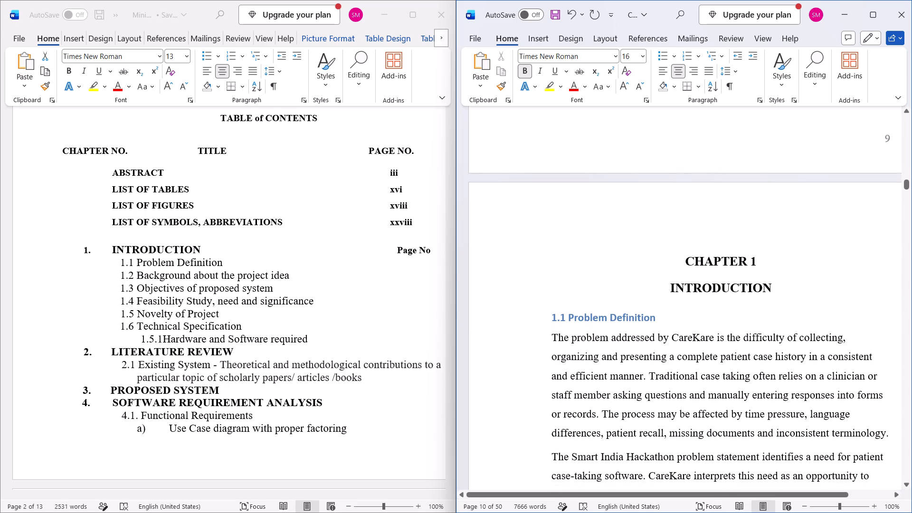
pyautogui.press('BackSpace')
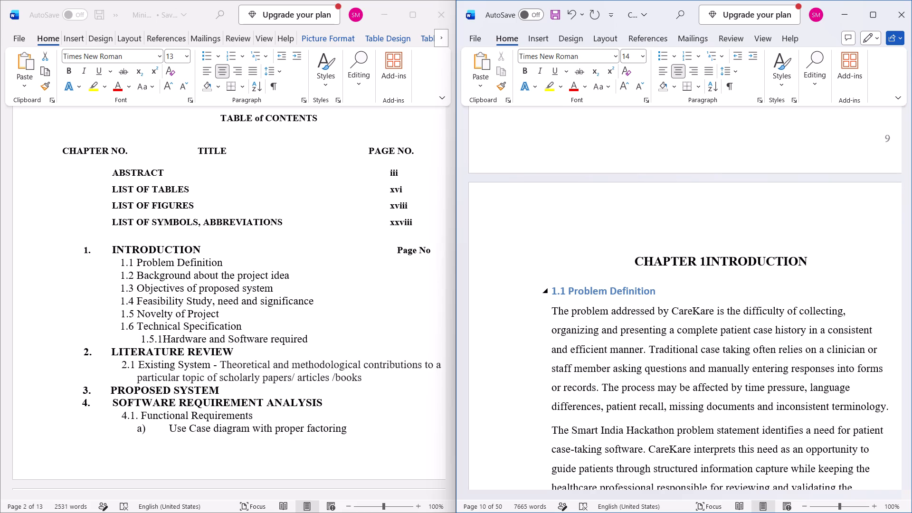
pyautogui.write(':')
pyautogui.press('space')
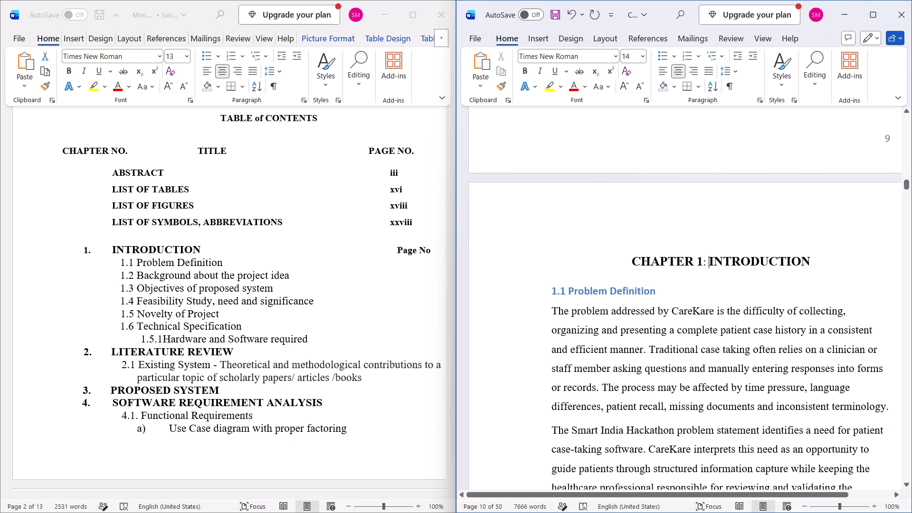
# Set the whole "CHAPTER 1: INTRODUCTION" title to font size 14.
pyautogui.moveTo(630, 263); pyautogui.dragTo(795, 252)
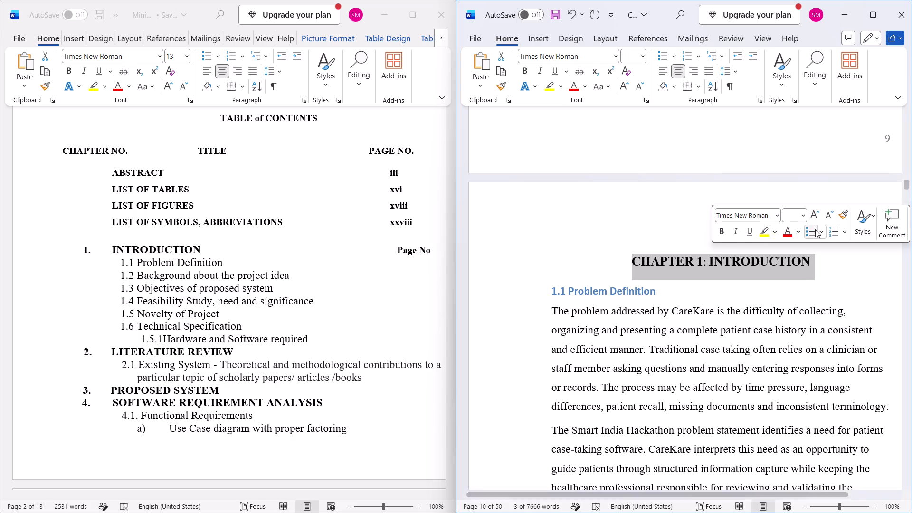
pyautogui.click(803, 217)
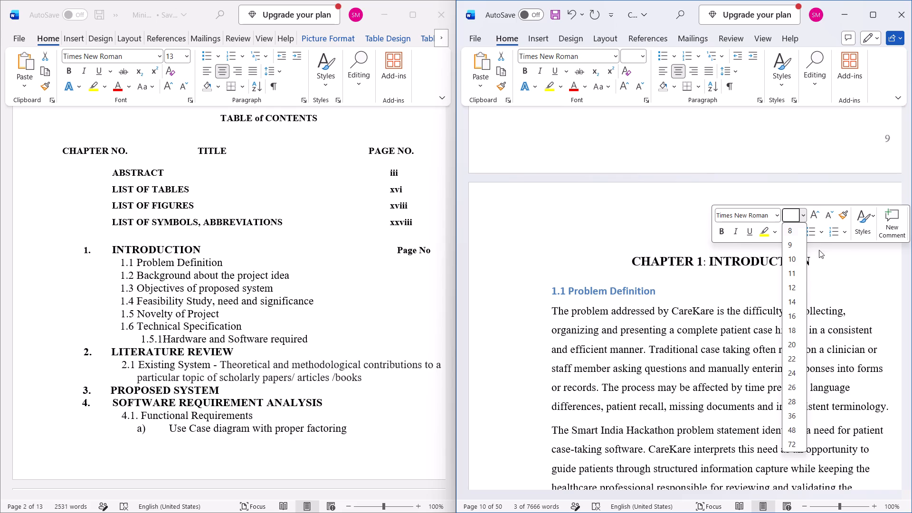
pyautogui.click(794, 304)
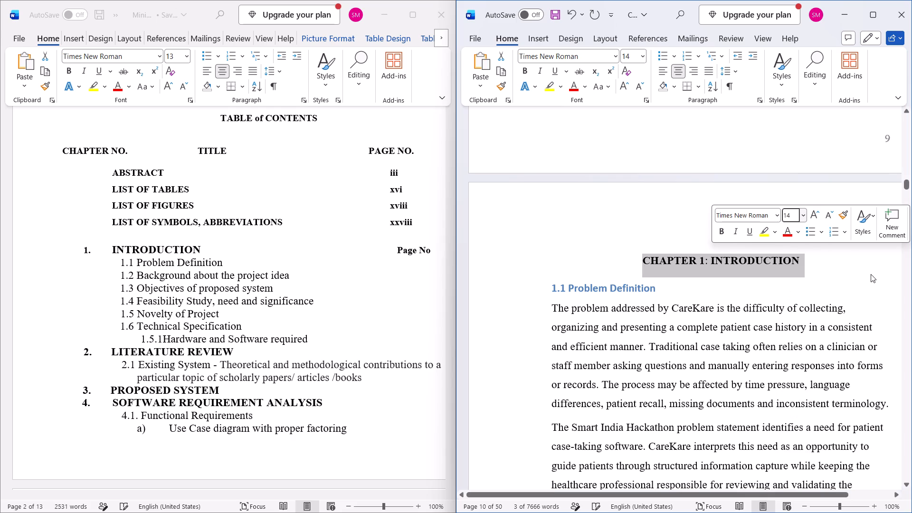
pyautogui.click(871, 274)
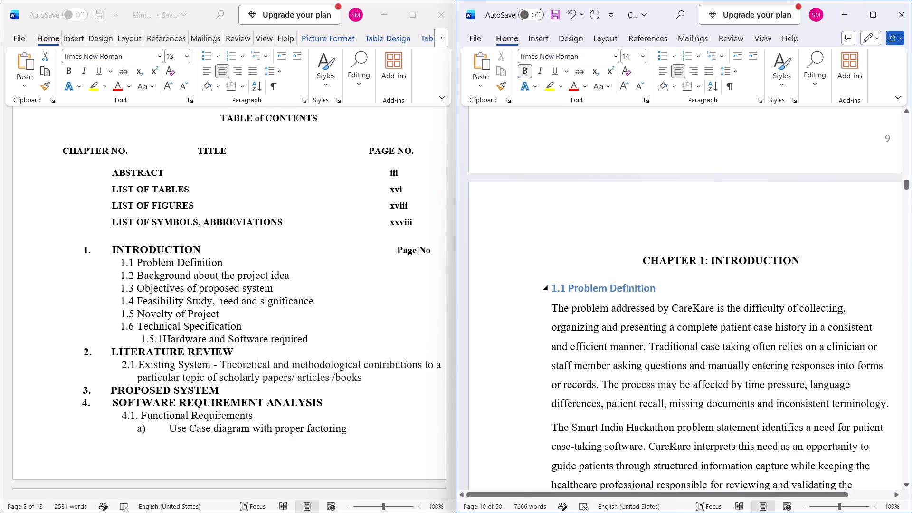
# Justify the text of sections 1.1 to 1.3, from the Problem Definition heading through the last objectives bullet, keeping font size 14.
pyautogui.moveTo(550, 290); pyautogui.dragTo(555, 457)
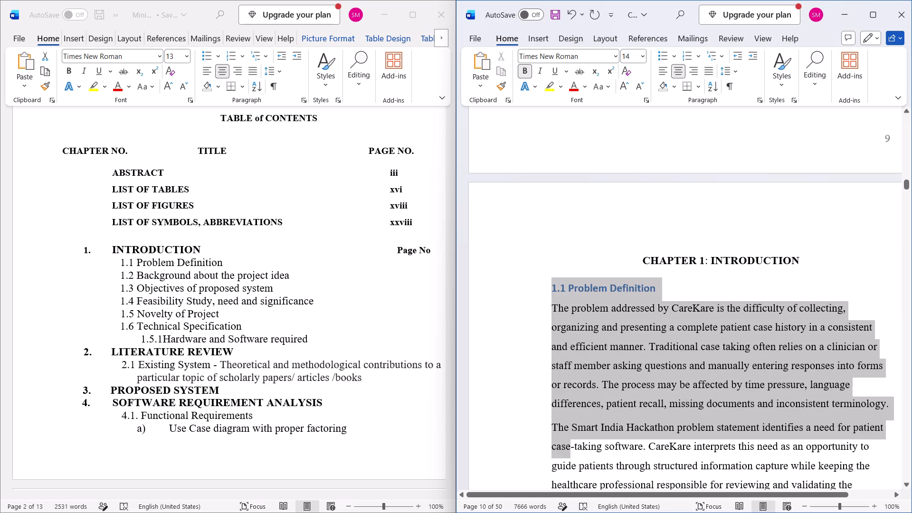
pyautogui.moveTo(555, 457); pyautogui.dragTo(579, 493)
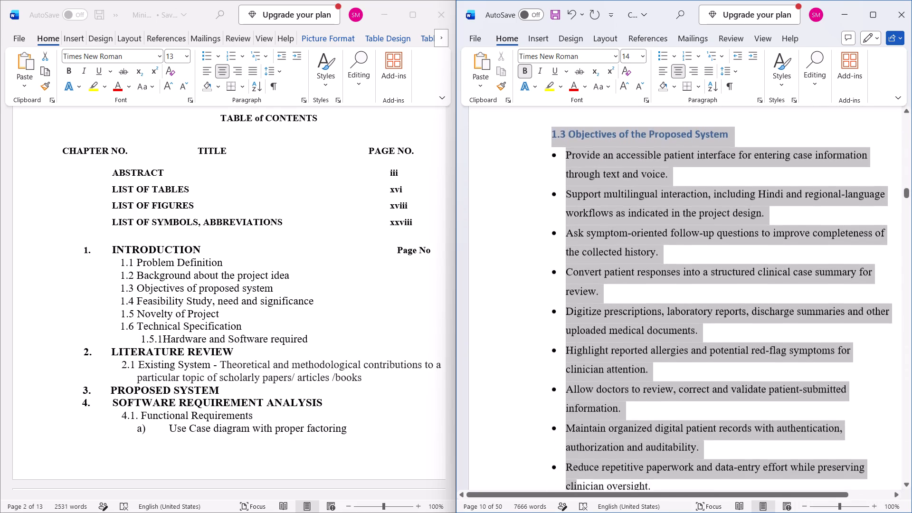
pyautogui.moveTo(579, 493); pyautogui.dragTo(651, 353)
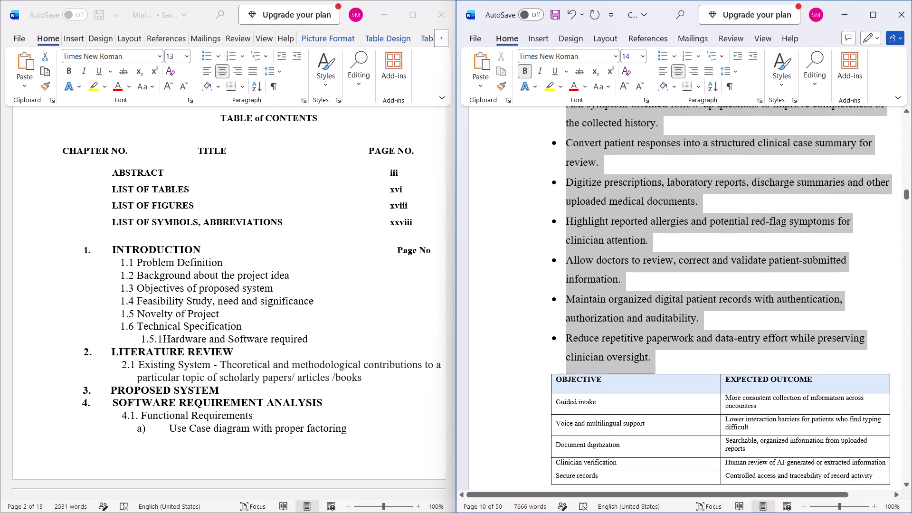
pyautogui.moveTo(651, 353); pyautogui.dragTo(651, 354)
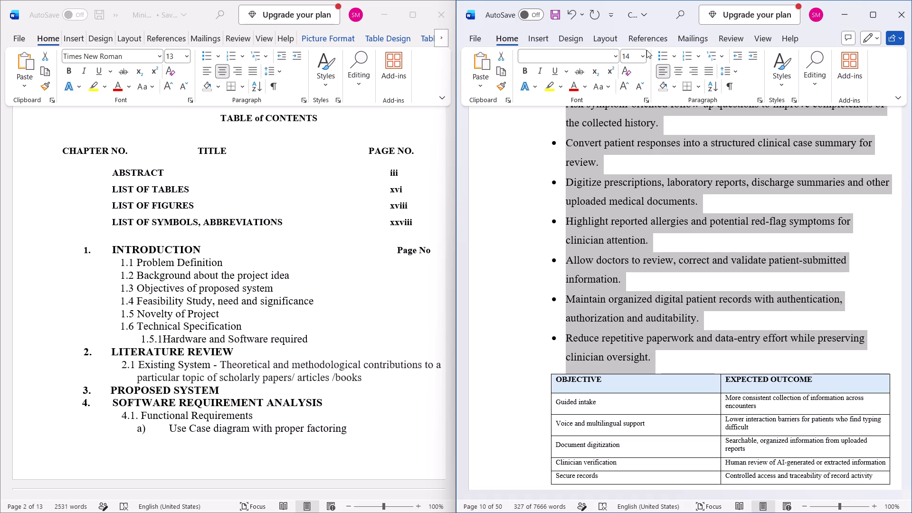
pyautogui.click(640, 85)
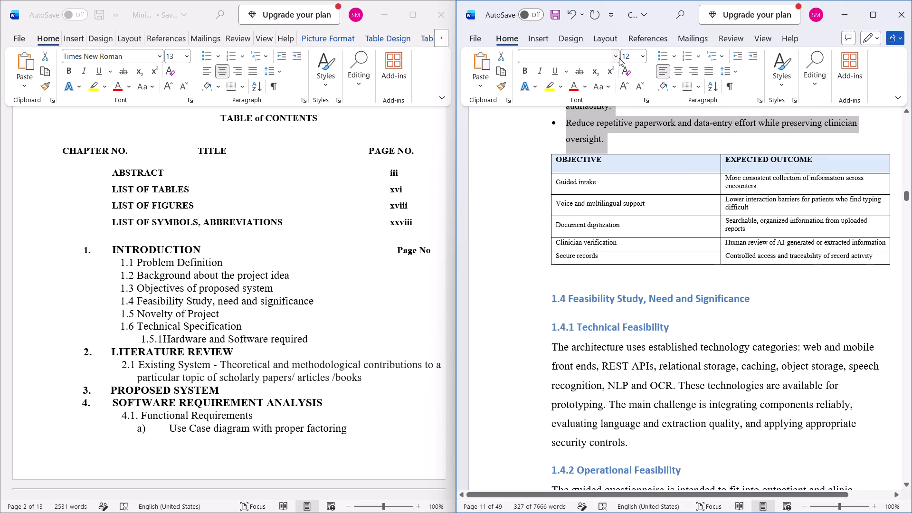
pyautogui.click(625, 87)
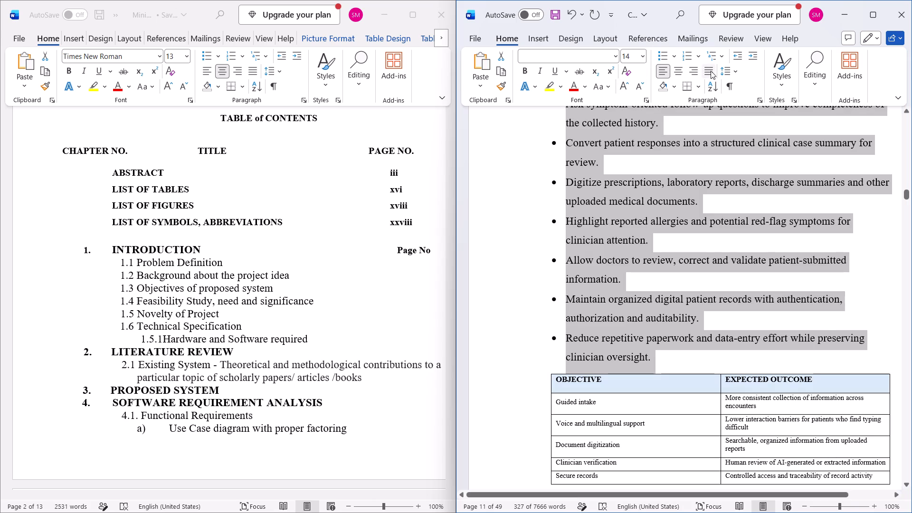
pyautogui.click(711, 71)
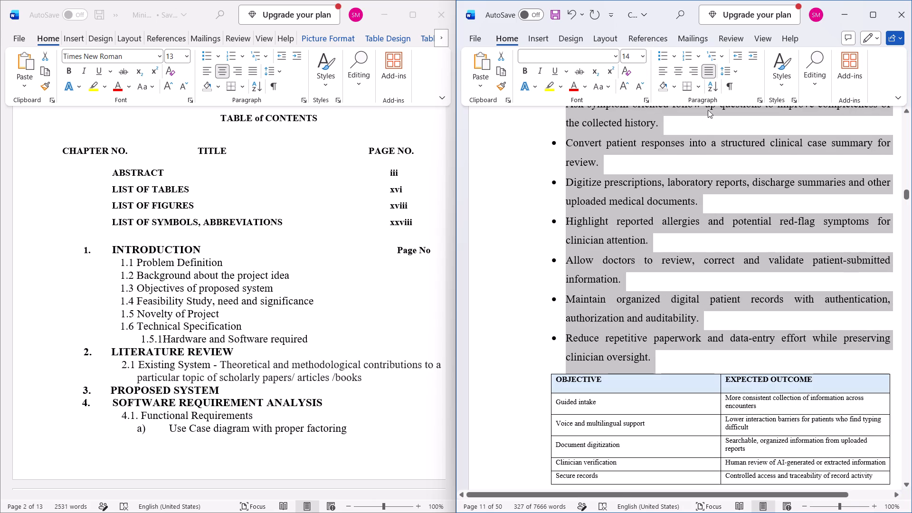
pyautogui.click(705, 124)
# Review the rest of the report through to its end, and go back through the pages to the title page.
pyautogui.scroll(-1, 705, 124)
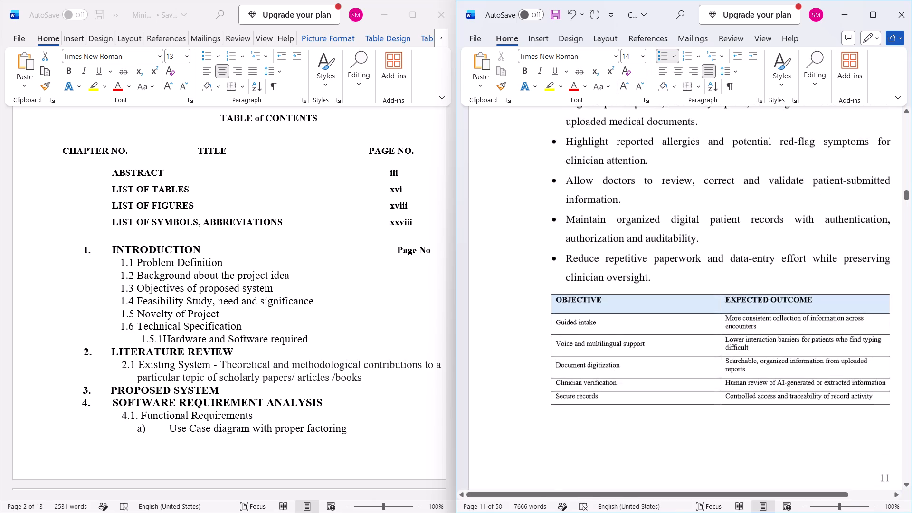
pyautogui.scroll(-20, 705, 124)
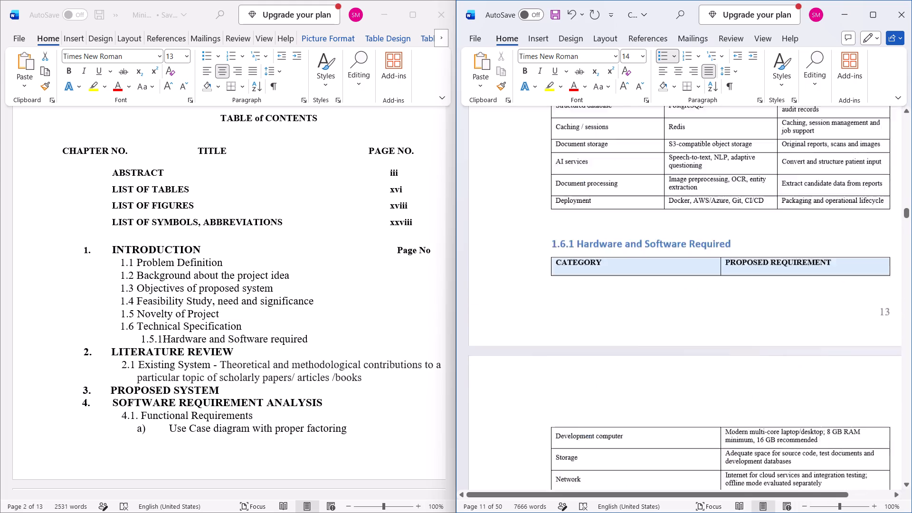
pyautogui.scroll(-20, 705, 124)
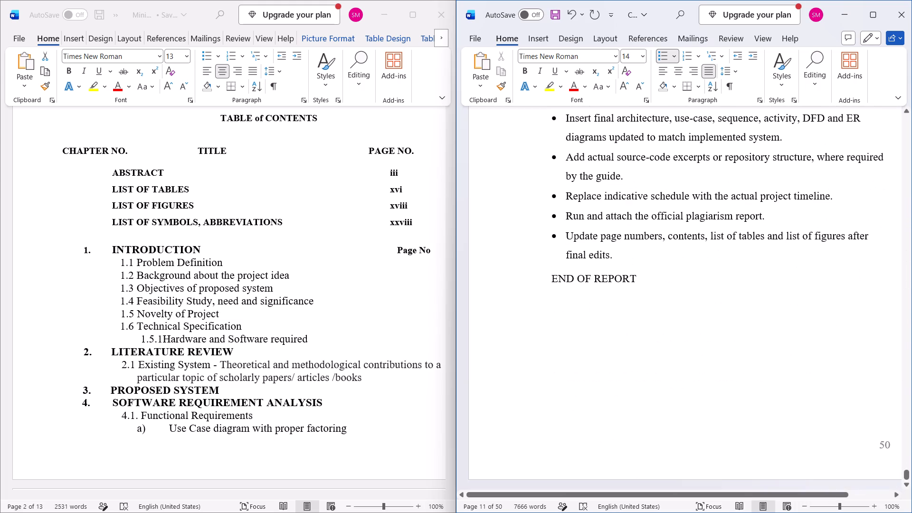
pyautogui.scroll(-2, 705, 124)
pyautogui.scroll(1, 705, 124)
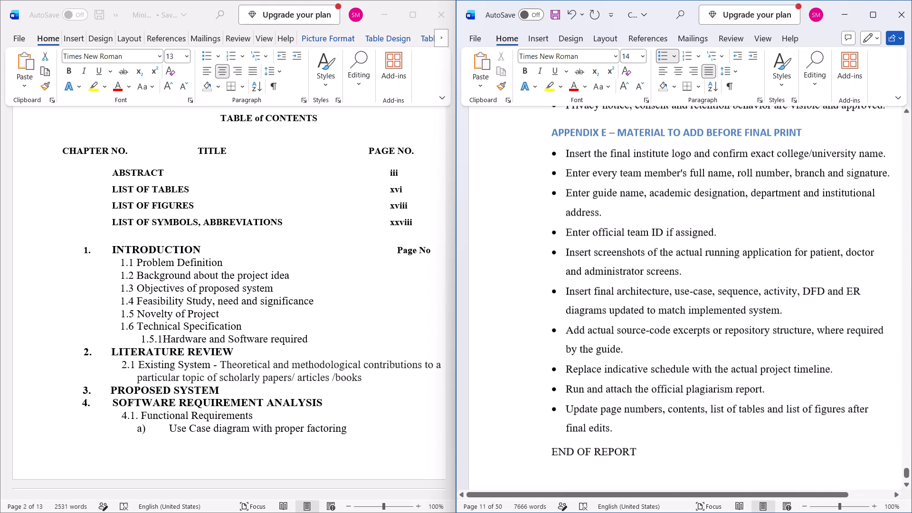
pyautogui.scroll(3, 705, 124)
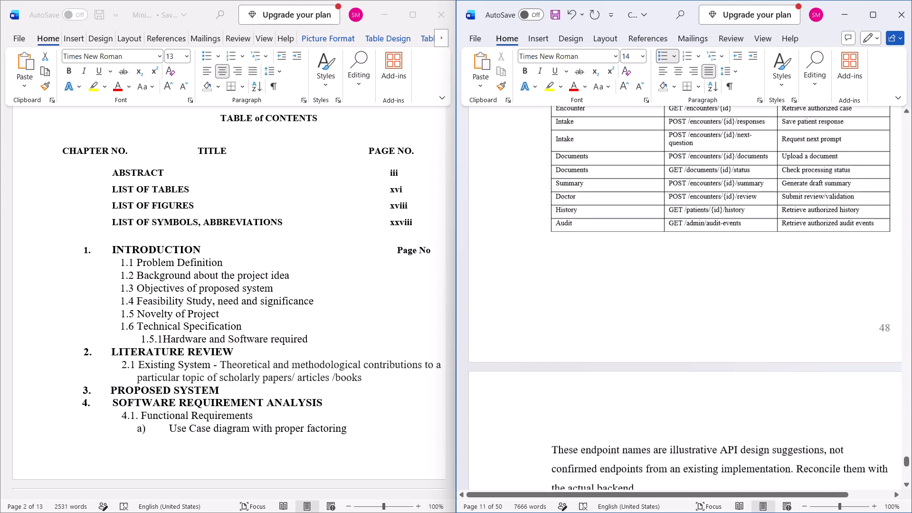
pyautogui.scroll(13, 705, 124)
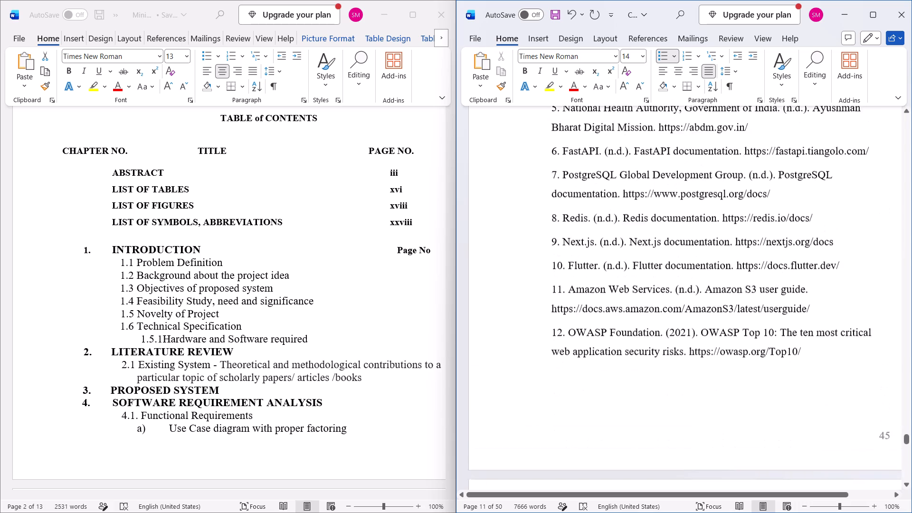
pyautogui.scroll(16, 705, 124)
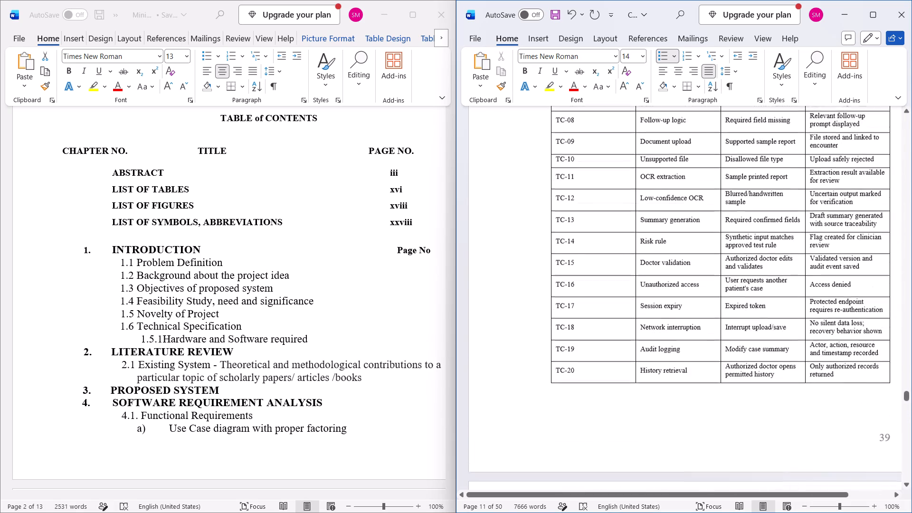
pyautogui.scroll(20, 705, 124)
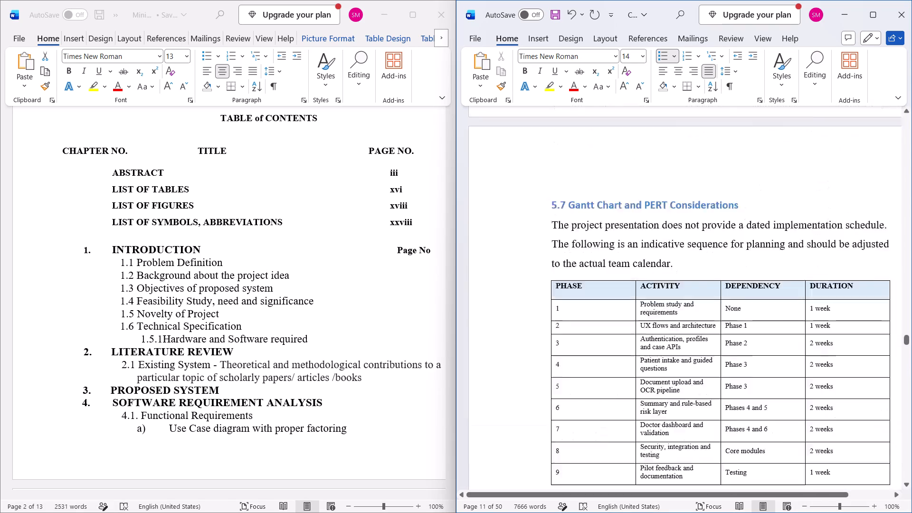
pyautogui.scroll(7, 705, 124)
pyautogui.scroll(16, 705, 124)
pyautogui.scroll(12, 705, 124)
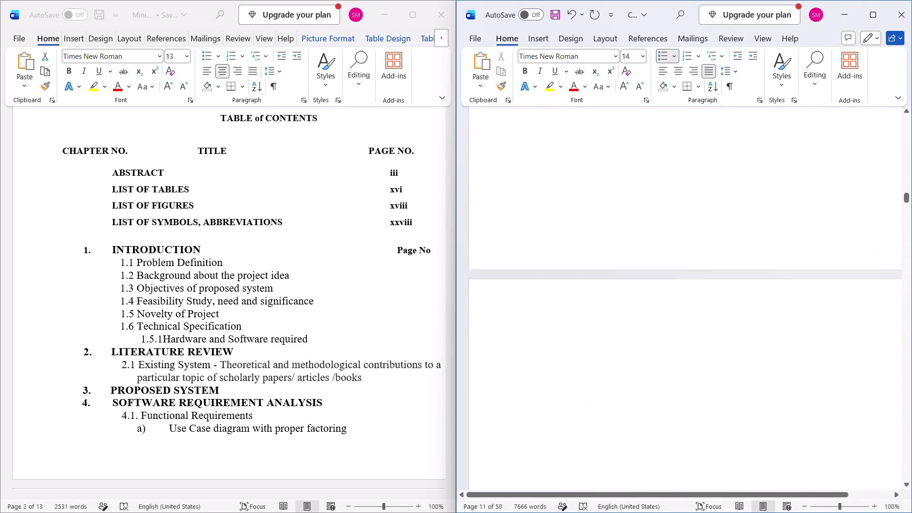
pyautogui.scroll(16, 705, 124)
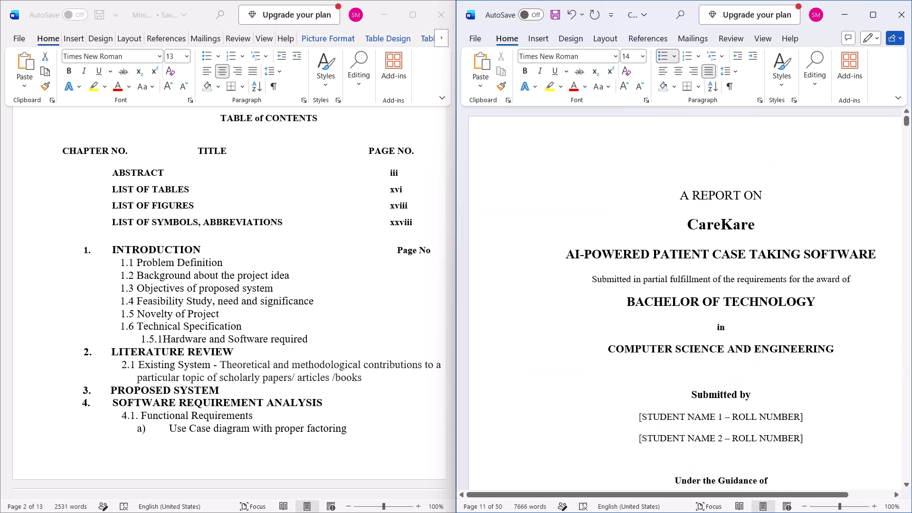
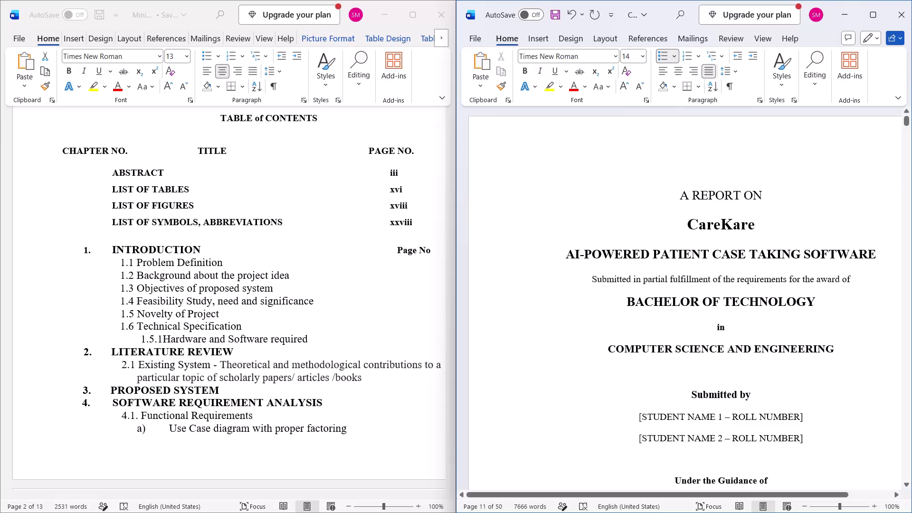
pyautogui.scroll(-5, 628, 266)
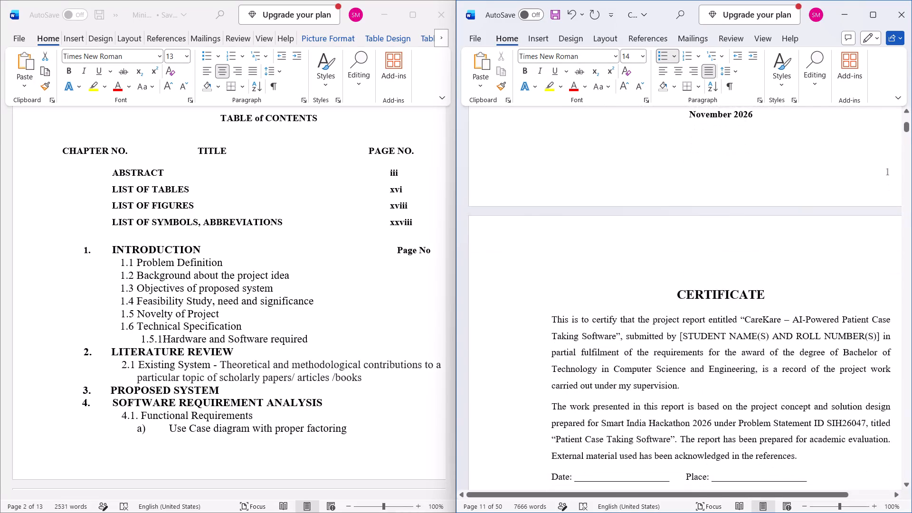
pyautogui.scroll(-5, 628, 266)
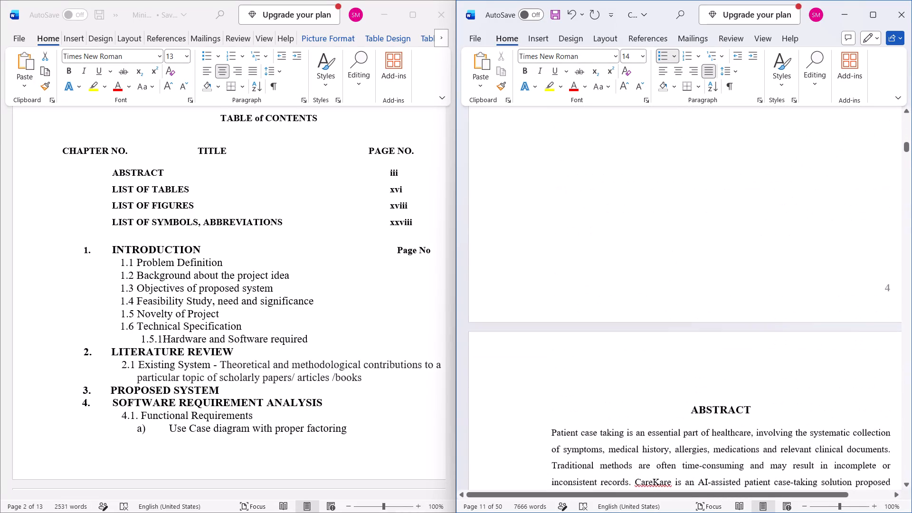
pyautogui.scroll(-1, 628, 266)
pyautogui.keyDown('ctrl'); pyautogui.scroll(1, 628, 266); pyautogui.keyUp('ctrl')
pyautogui.keyDown('ctrl'); pyautogui.scroll(-1, 628, 266); pyautogui.keyUp('ctrl')
pyautogui.scroll(-2, 628, 266)
pyautogui.hscroll(-1, 628, 266)
pyautogui.scroll(-1, 628, 266)
pyautogui.hscroll(-1, 628, 266)
pyautogui.scroll(-1, 628, 266)
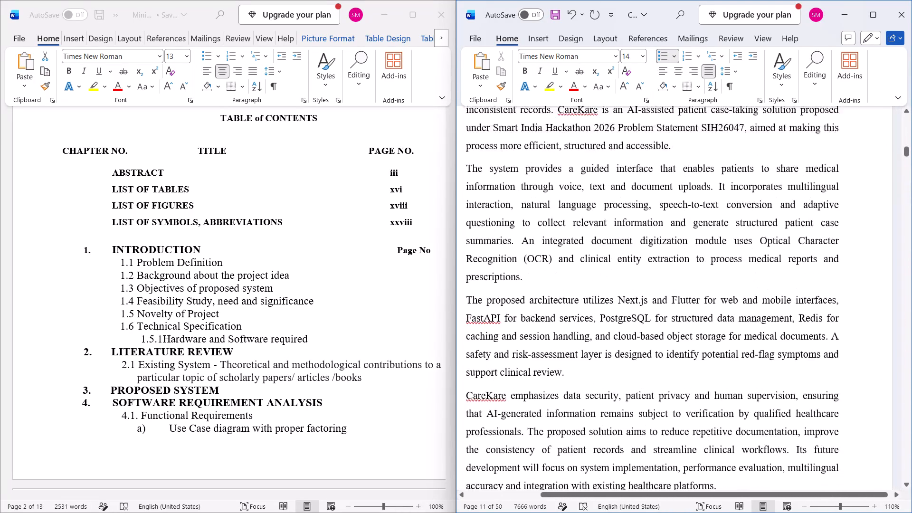
pyautogui.scroll(-4, 628, 266)
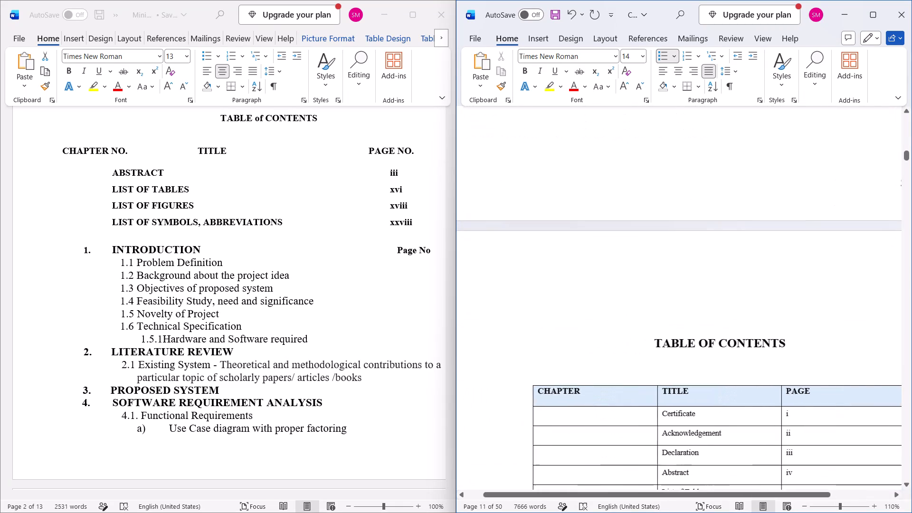
pyautogui.scroll(-6, 628, 266)
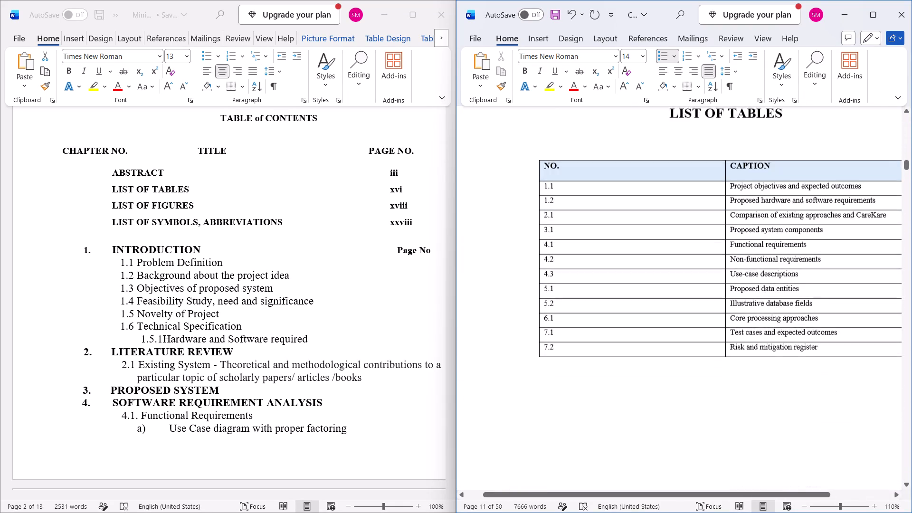
pyautogui.scroll(-5, 628, 266)
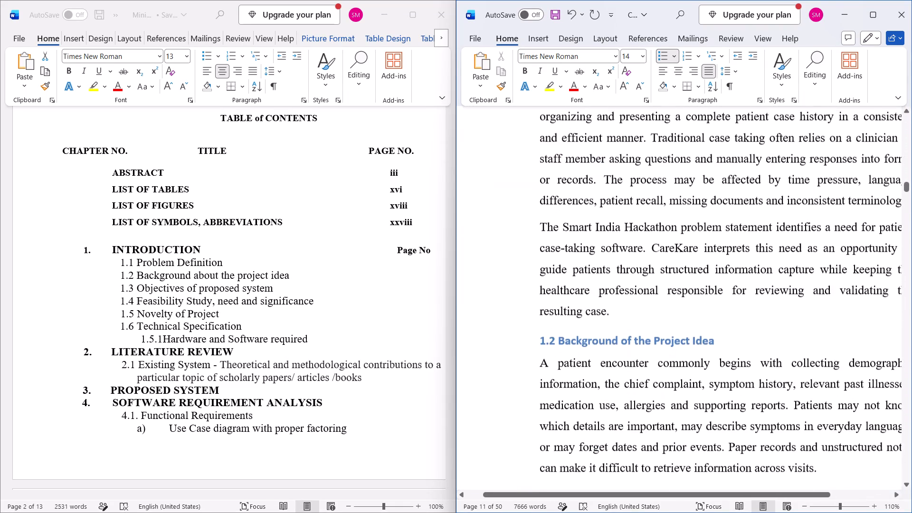
pyautogui.scroll(2, 628, 266)
pyautogui.scroll(-4, 628, 266)
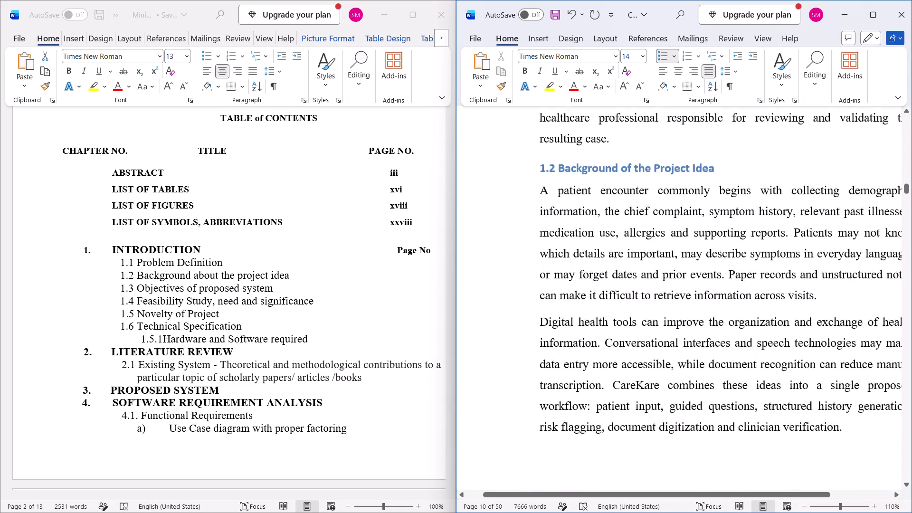
pyautogui.scroll(-3, 628, 266)
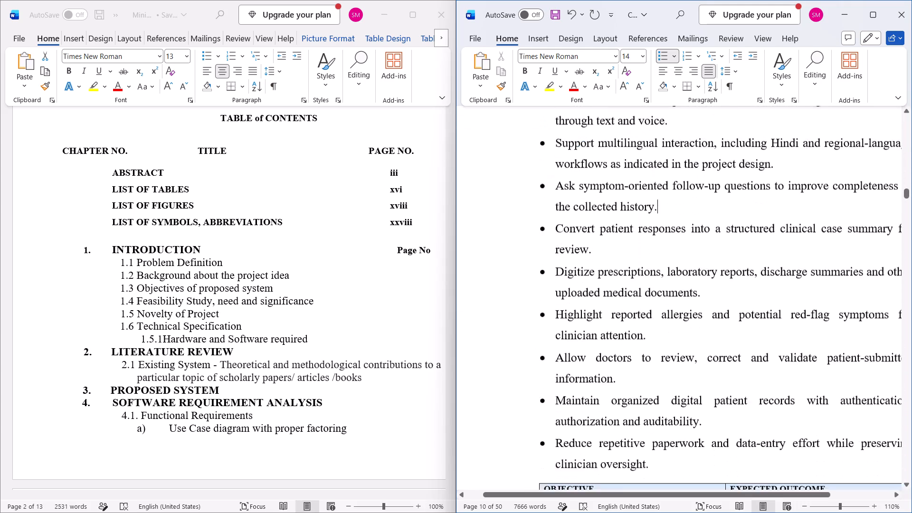
pyautogui.scroll(-3, 628, 266)
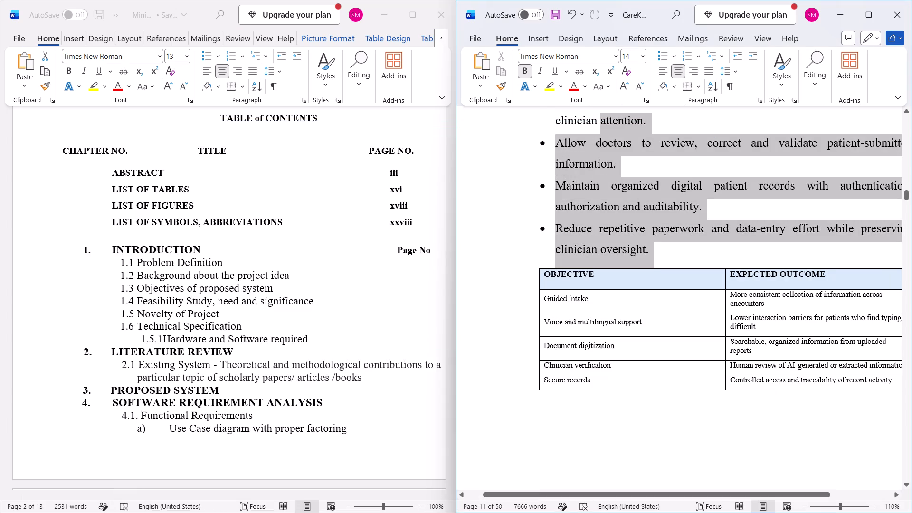
pyautogui.moveTo(603, 113); pyautogui.dragTo(594, 92)
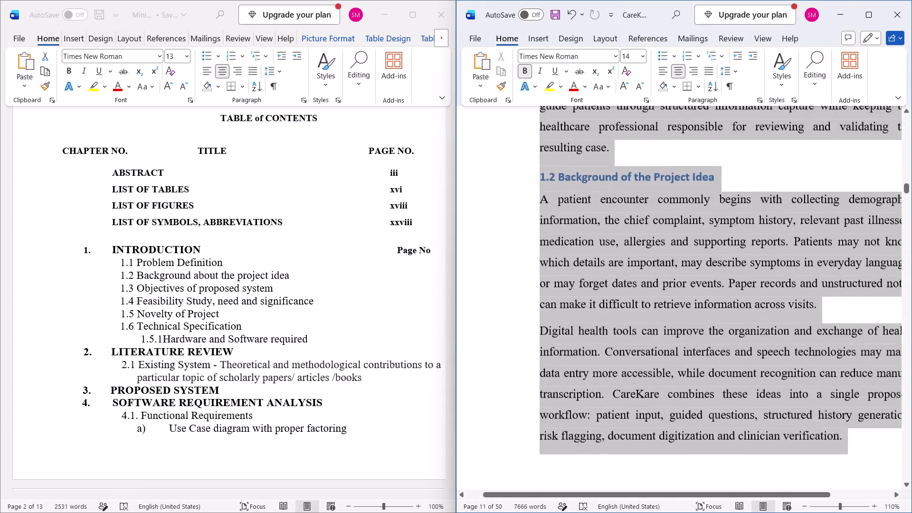
pyautogui.moveTo(594, 92); pyautogui.dragTo(537, 249)
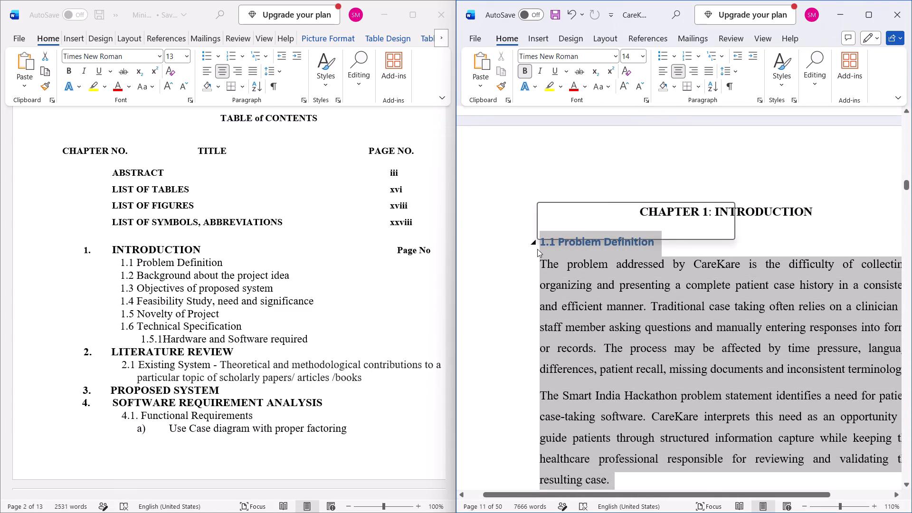
pyautogui.hotkey('ctrl', 'v')
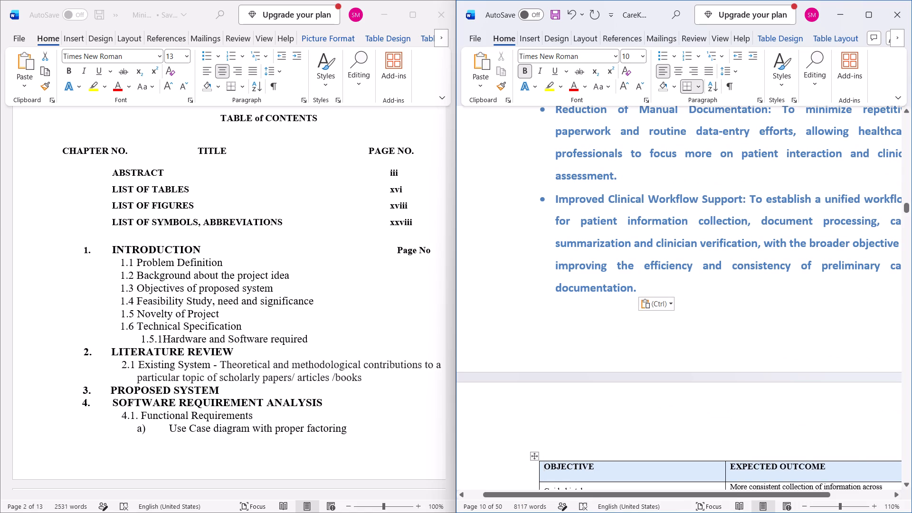
pyautogui.hotkey('ctrl', 'z')
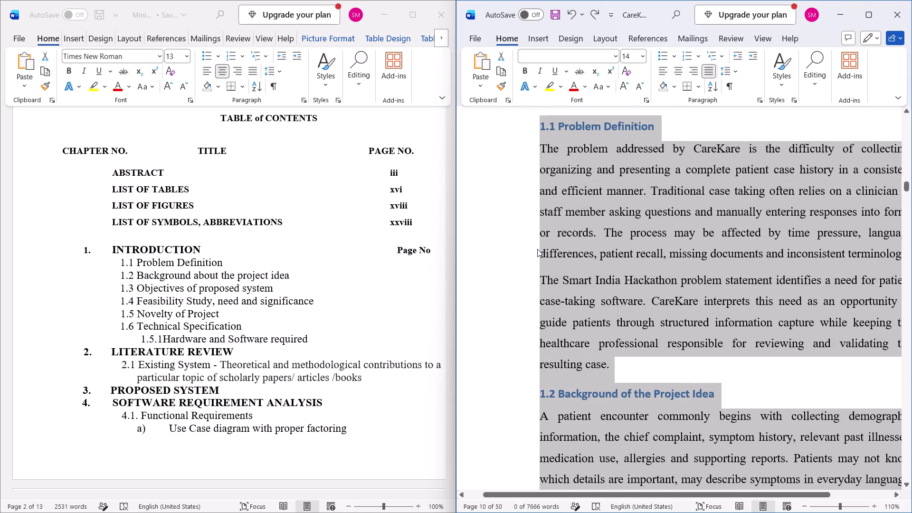
pyautogui.press('BackSpace')
pyautogui.scroll(1, 537, 249)
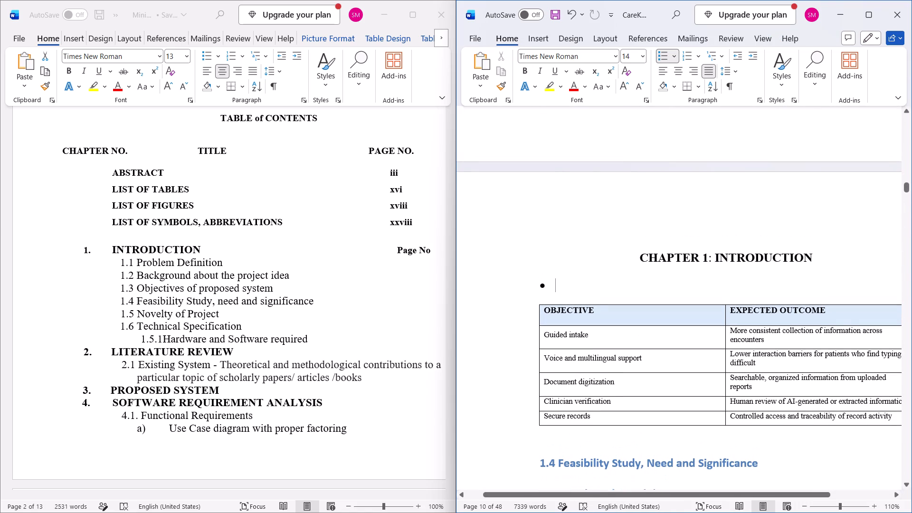
pyautogui.press('BackSpace')
pyautogui.press('BackSpace')
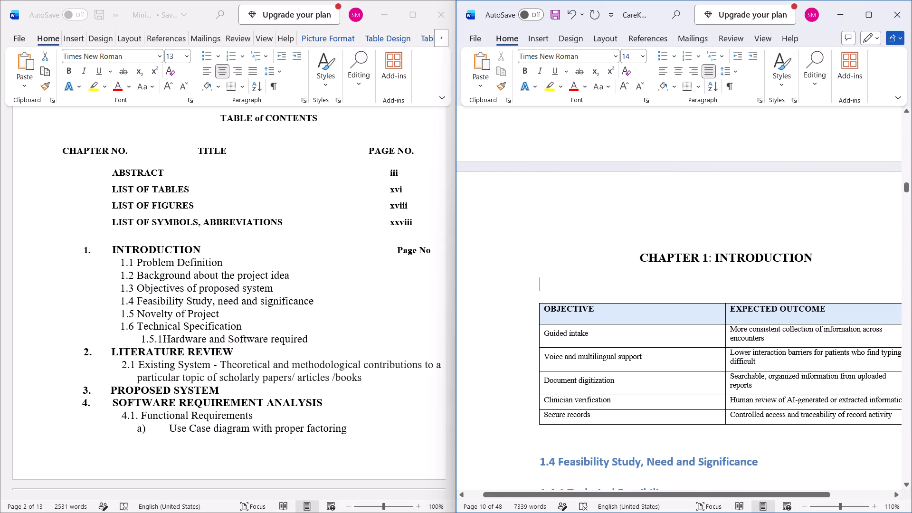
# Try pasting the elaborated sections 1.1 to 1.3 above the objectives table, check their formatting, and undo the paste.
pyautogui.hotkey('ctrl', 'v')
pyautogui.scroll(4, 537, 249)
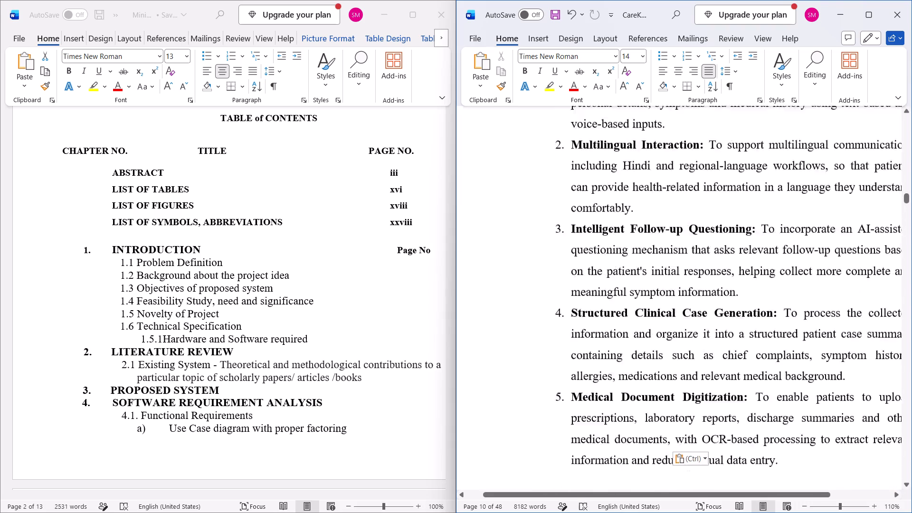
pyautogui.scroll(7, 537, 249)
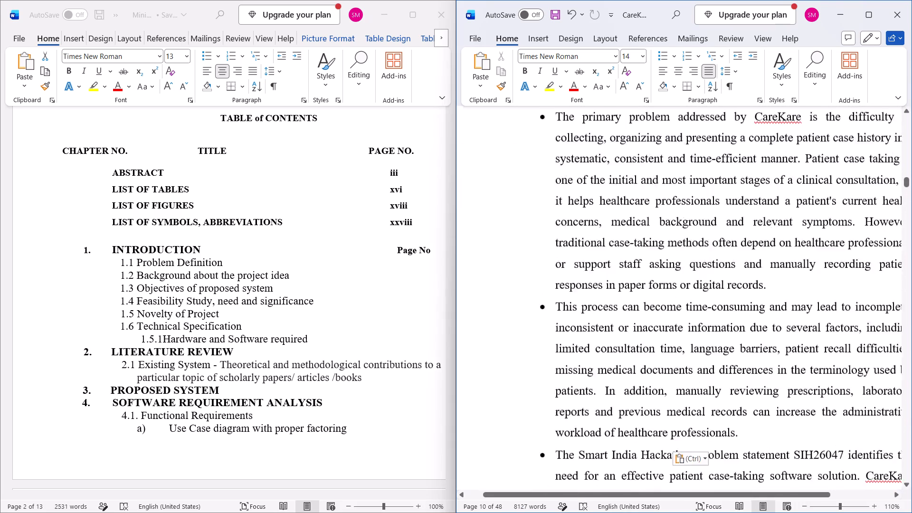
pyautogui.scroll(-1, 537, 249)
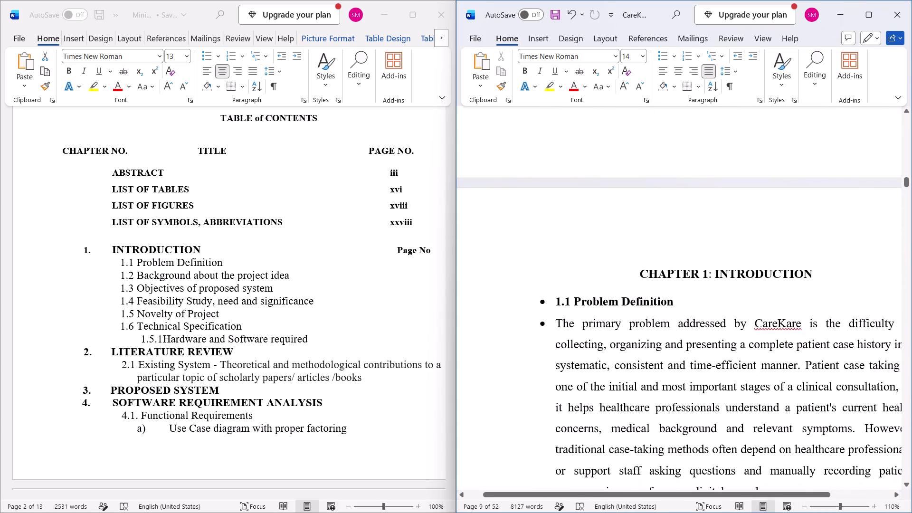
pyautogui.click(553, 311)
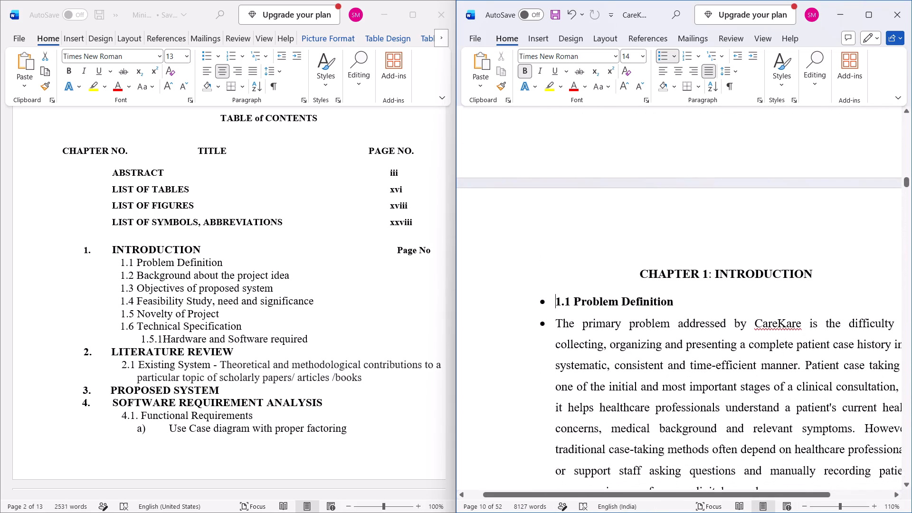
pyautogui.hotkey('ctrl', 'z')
# Reset the empty line under the Chapter 1 heading to a plain left-aligned paragraph and paste the elaborated sections 1.1 to 1.3 there.
pyautogui.press('BackSpace')
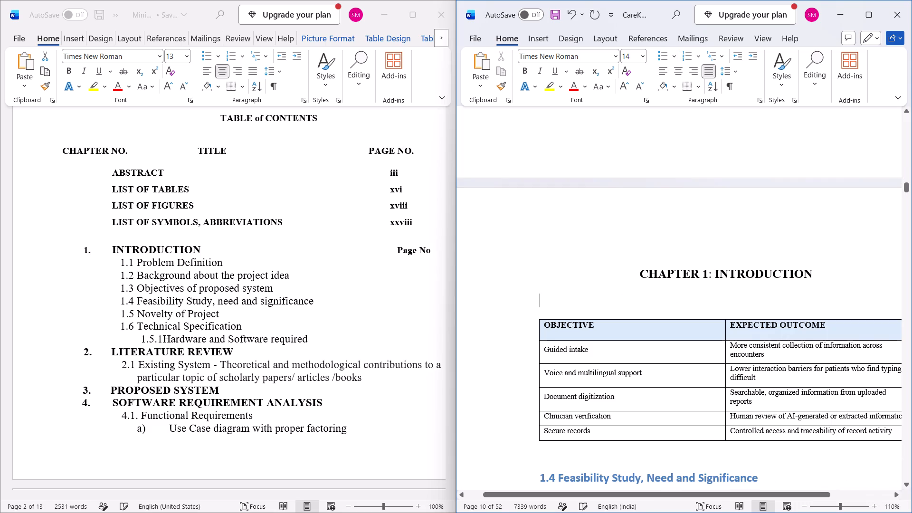
pyautogui.press('BackSpace')
pyautogui.press('Return')
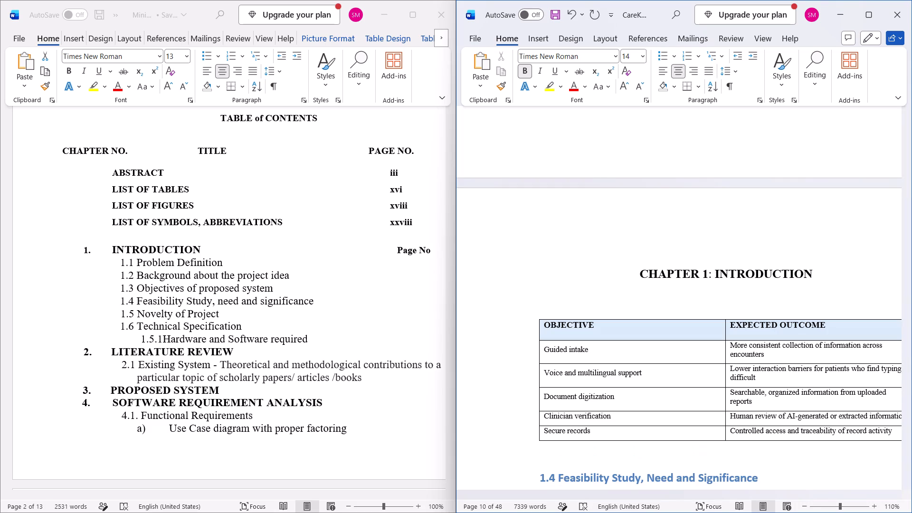
pyautogui.press('BackSpace')
pyautogui.hotkey('ctrl', 'v')
pyautogui.scroll(13, 553, 311)
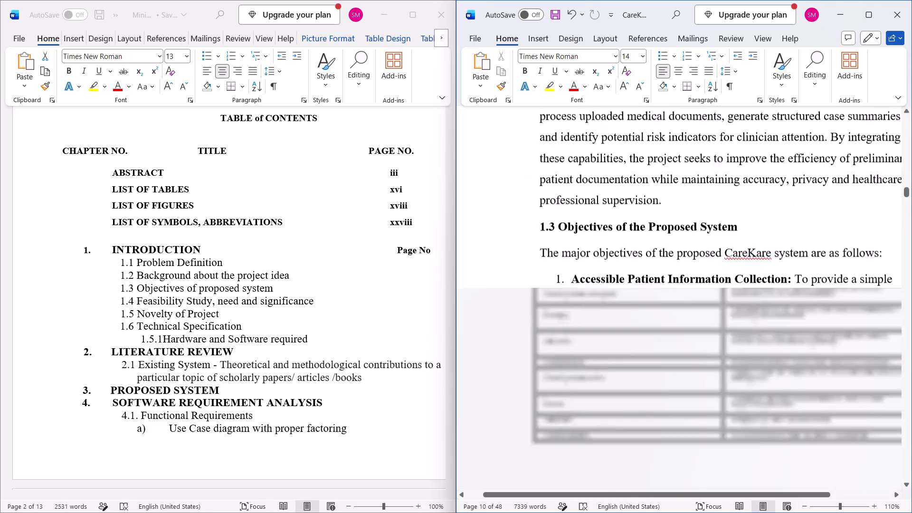
pyautogui.scroll(6, 553, 311)
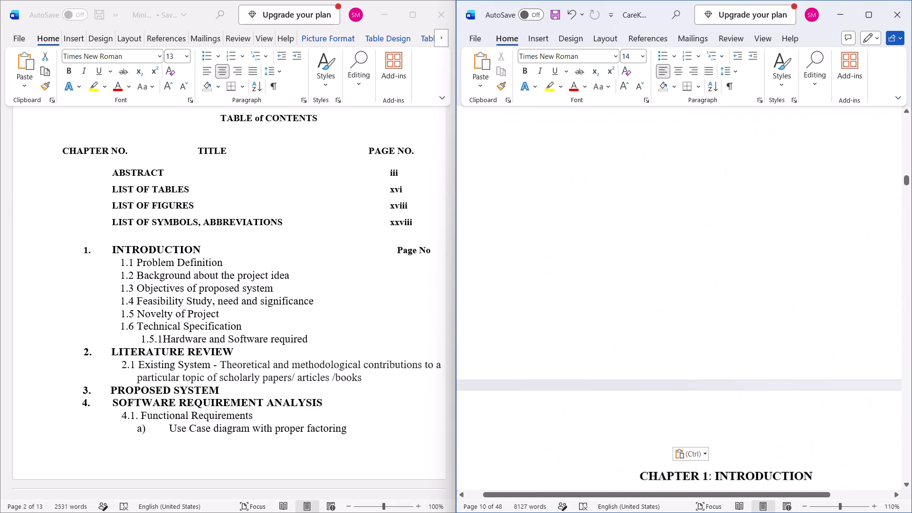
# Reduce the font size of the pasted sections 1.1 to 1.3, from the Problem Definition heading through objective 10, to 12.
pyautogui.scroll(-2, 553, 311)
pyautogui.moveTo(539, 188); pyautogui.dragTo(541, 221)
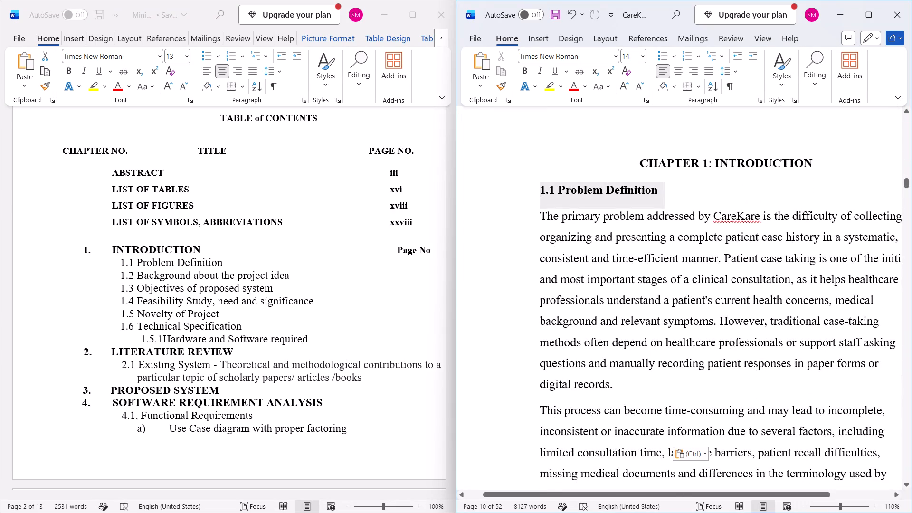
pyautogui.moveTo(541, 221); pyautogui.dragTo(505, 512)
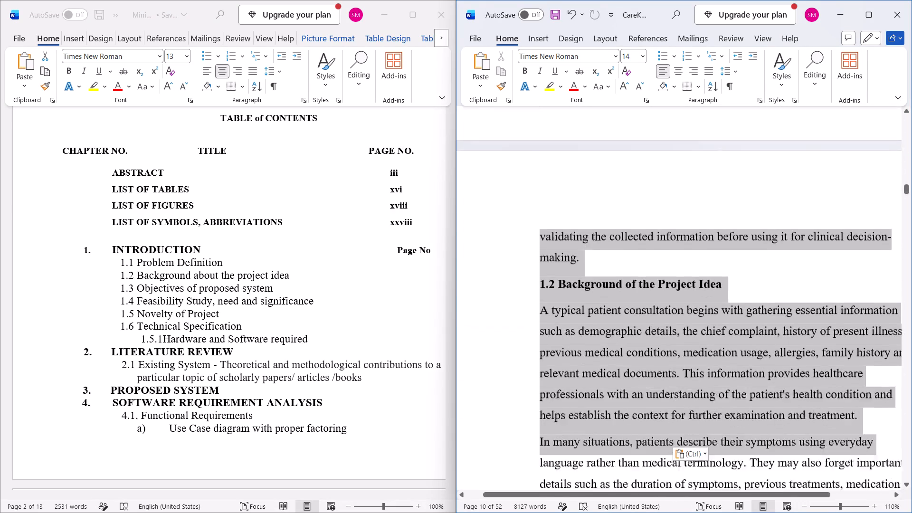
pyautogui.moveTo(505, 512); pyautogui.dragTo(505, 510)
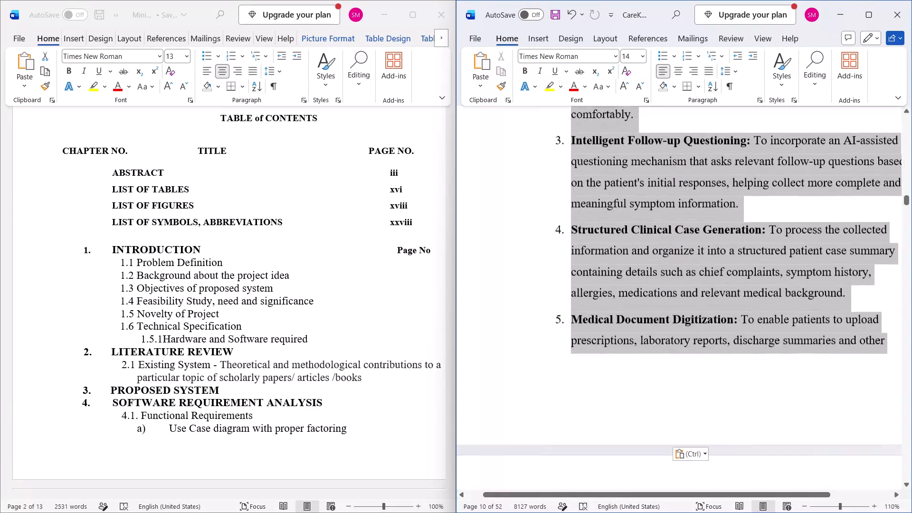
pyautogui.moveTo(505, 510); pyautogui.dragTo(686, 242)
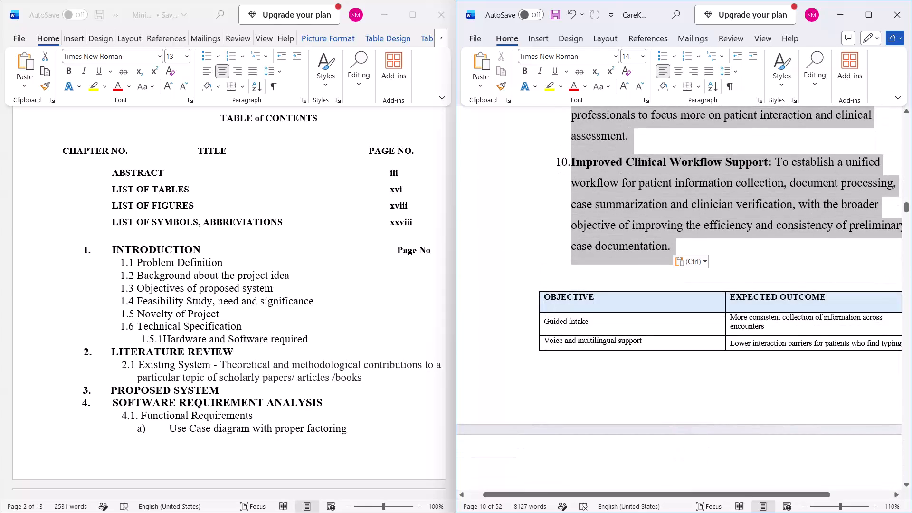
pyautogui.moveTo(686, 242); pyautogui.dragTo(678, 247)
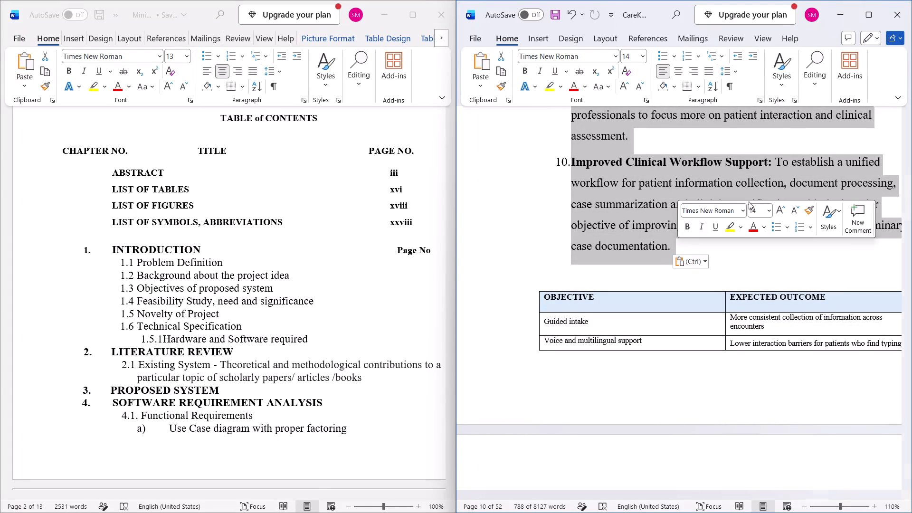
pyautogui.click(790, 208)
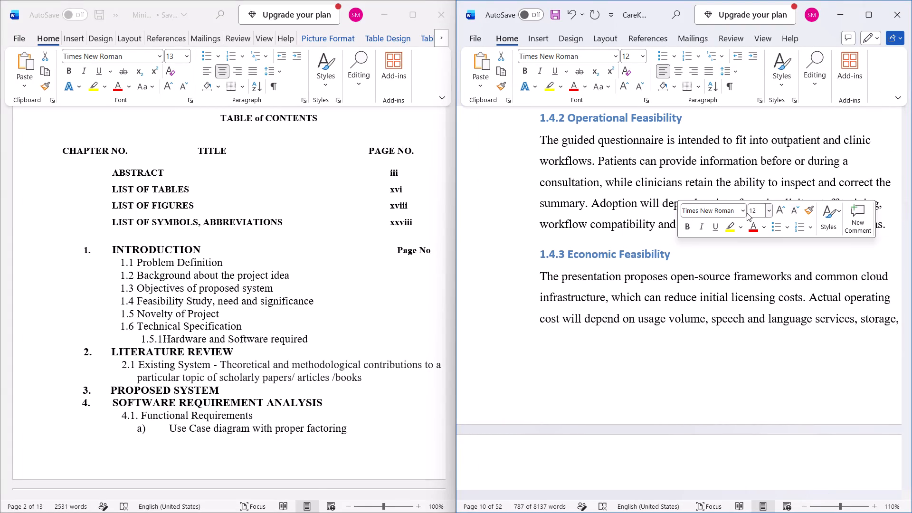
# Look back through the resized objectives list and check the font size of the 1.3 Objectives of the Proposed System heading.
pyautogui.scroll(4, 616, 209)
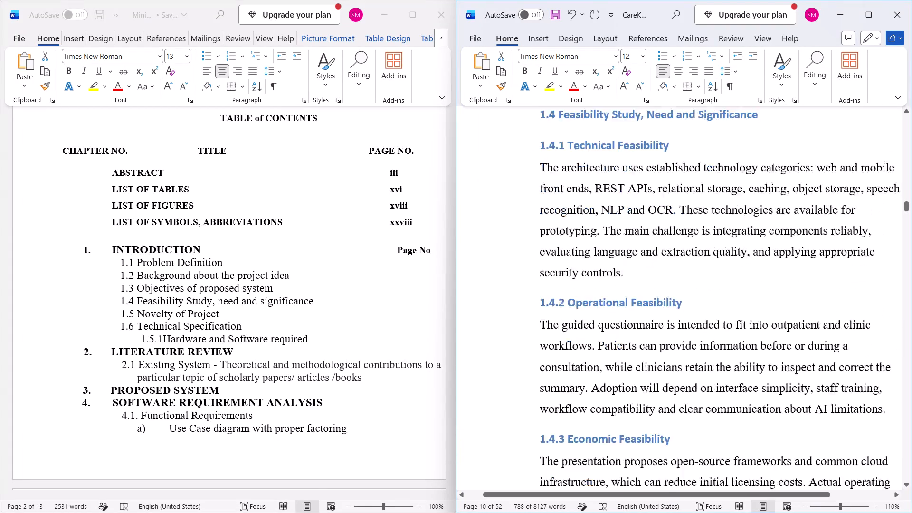
pyautogui.scroll(2, 616, 209)
pyautogui.scroll(-1, 616, 209)
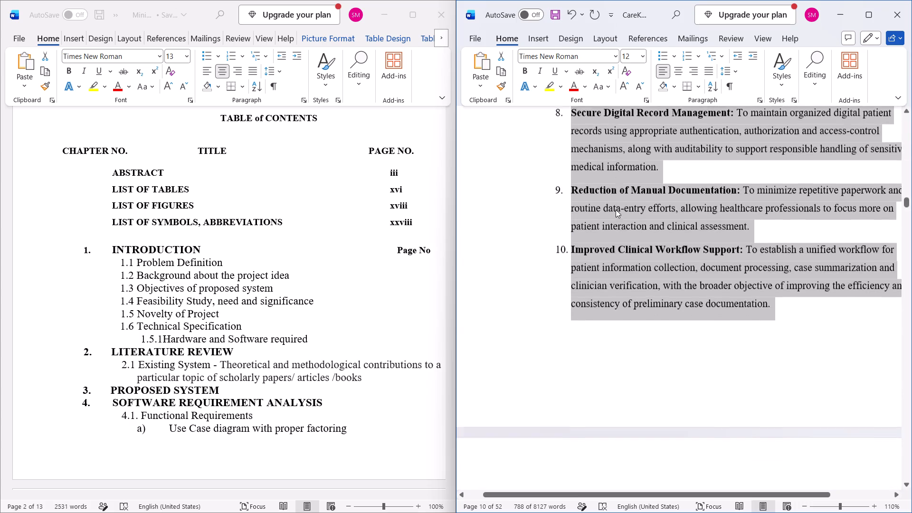
pyautogui.scroll(-1, 616, 209)
pyautogui.click(616, 209)
pyautogui.scroll(2, 616, 209)
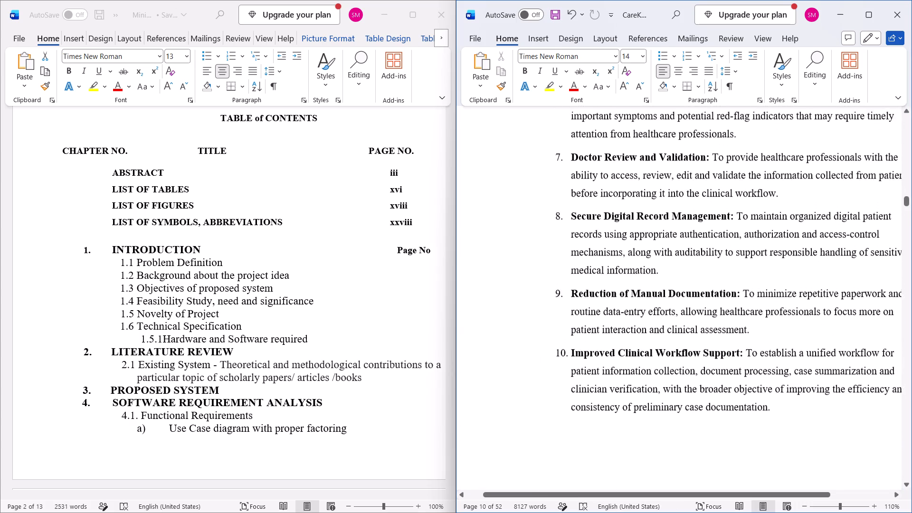
pyautogui.scroll(4, 616, 209)
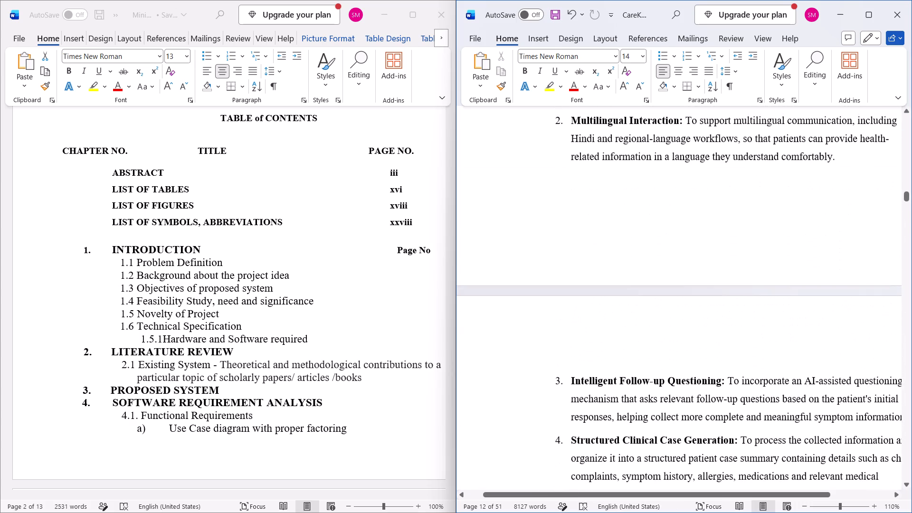
pyautogui.scroll(1, 616, 209)
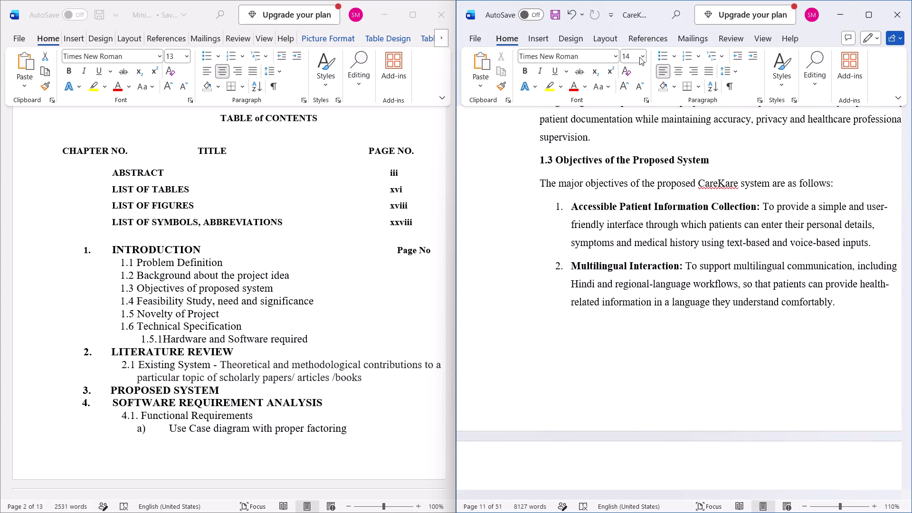
pyautogui.click(639, 57)
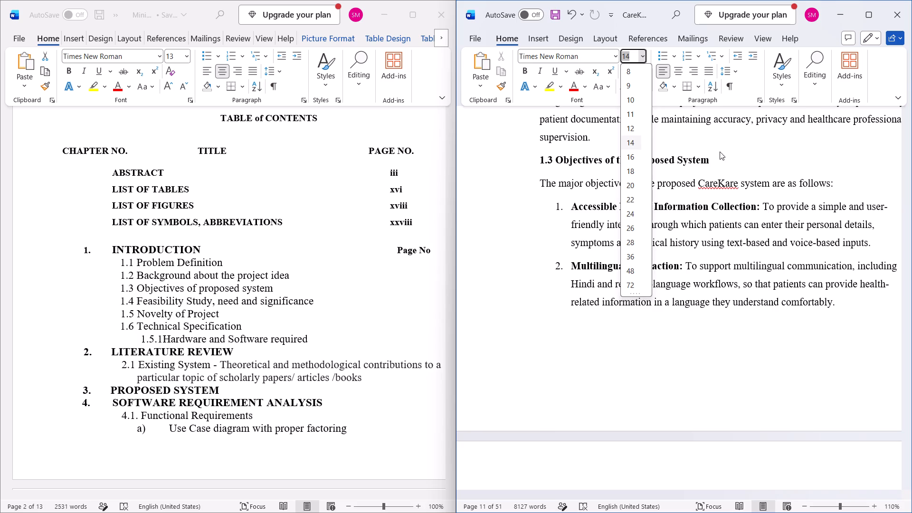
pyautogui.click(702, 161)
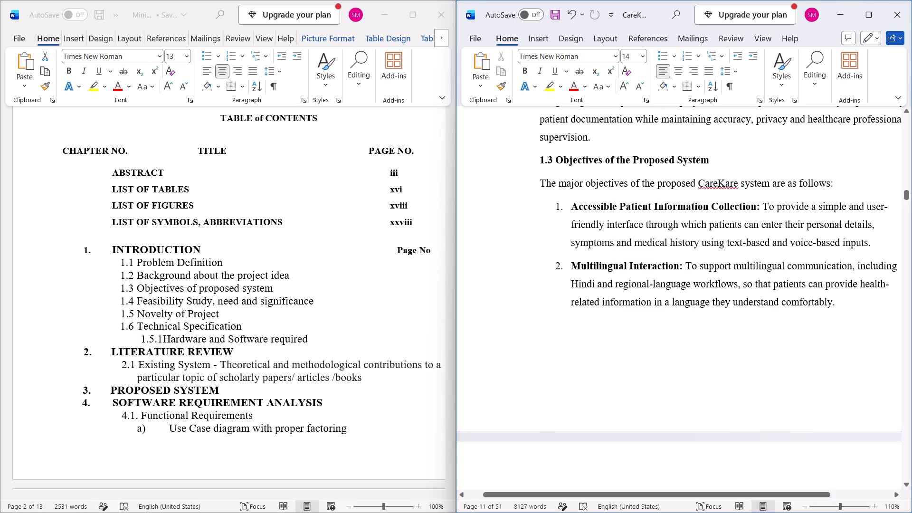
pyautogui.click(702, 161)
pyautogui.click(745, 158)
# Review the resized Chapter 1 text from the chapter heading through the objectives list to section 1.4.
pyautogui.scroll(4, 745, 158)
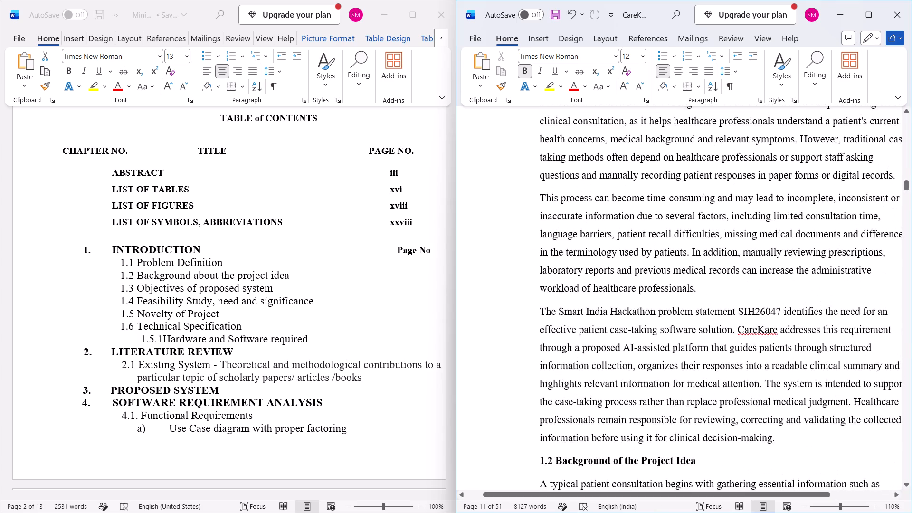
pyautogui.scroll(3, 745, 158)
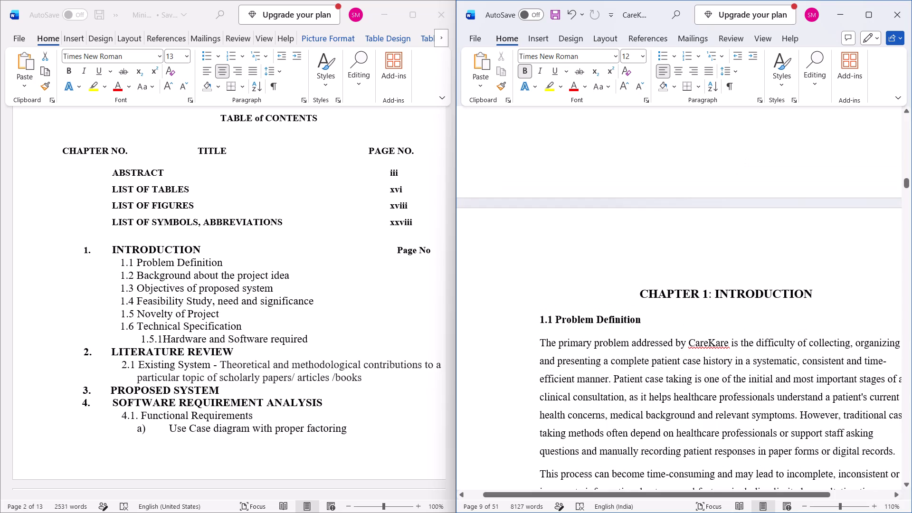
pyautogui.scroll(-14, 579, 292)
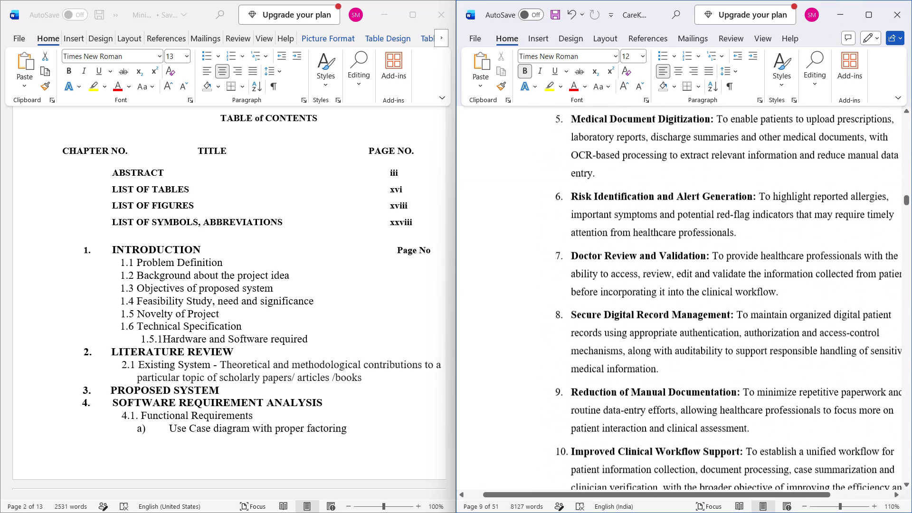
pyautogui.scroll(-2, 579, 292)
pyautogui.scroll(1, 579, 292)
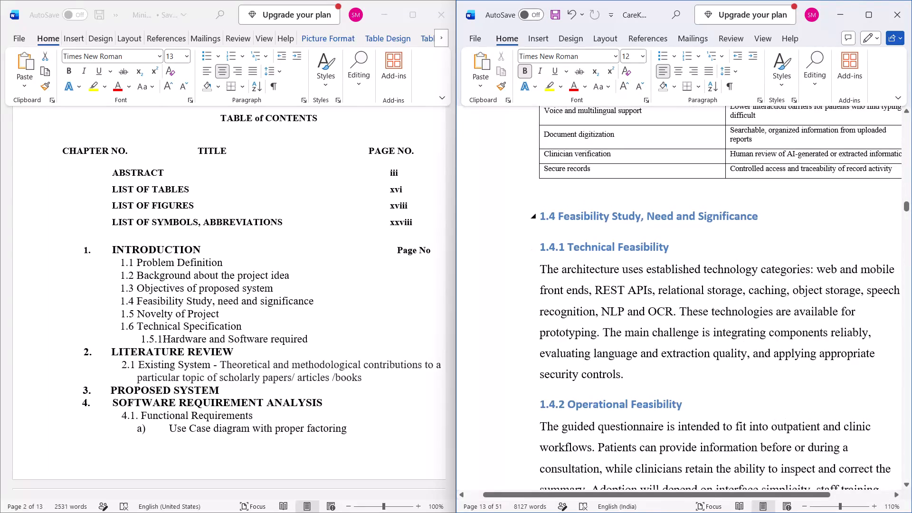
pyautogui.scroll(3, 538, 221)
# Copy the text from the 1.4 Feasibility Study, Need and Significance heading through the novelty paragraph just before 1.6 Technical Specifications.
pyautogui.scroll(-3, 538, 221)
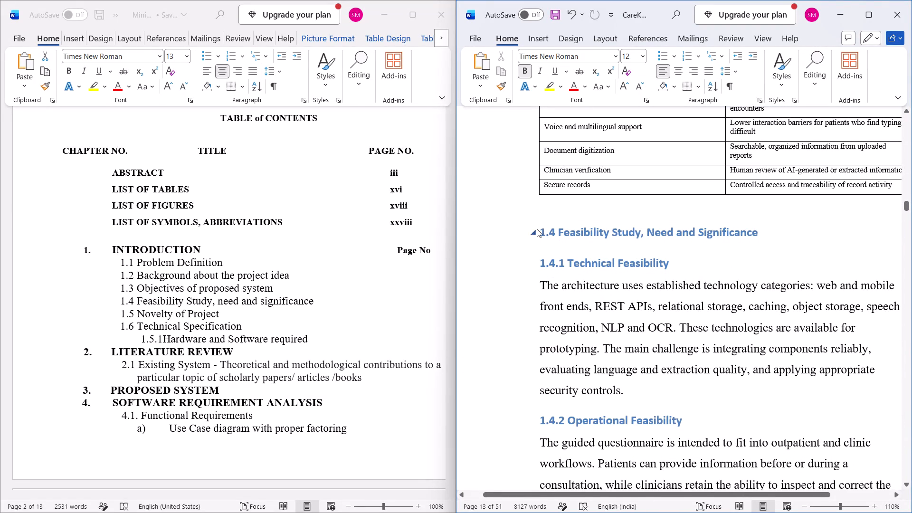
pyautogui.moveTo(537, 226); pyautogui.dragTo(530, 359)
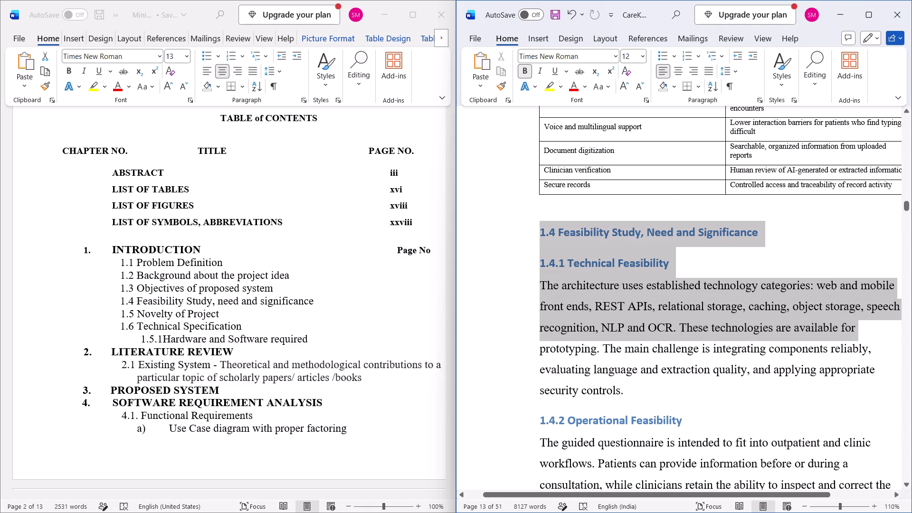
pyautogui.moveTo(530, 359); pyautogui.dragTo(530, 512)
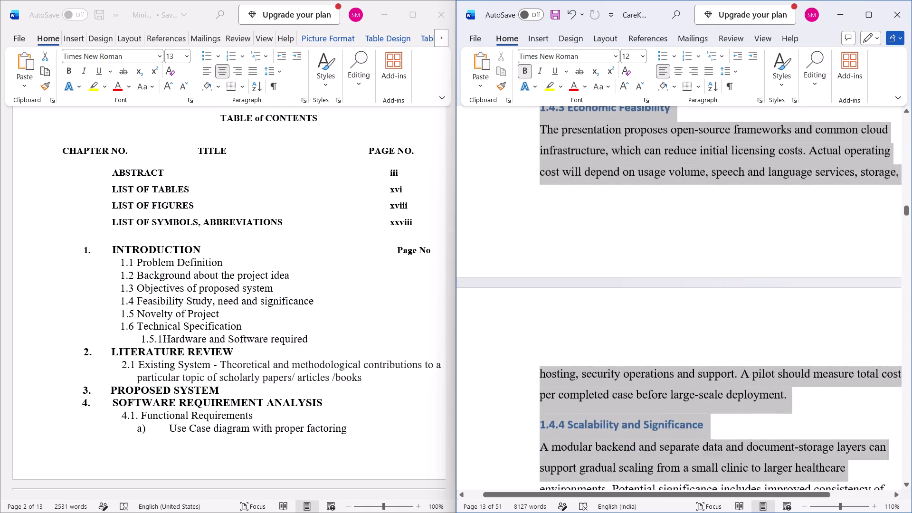
pyautogui.moveTo(530, 512); pyautogui.dragTo(656, 132)
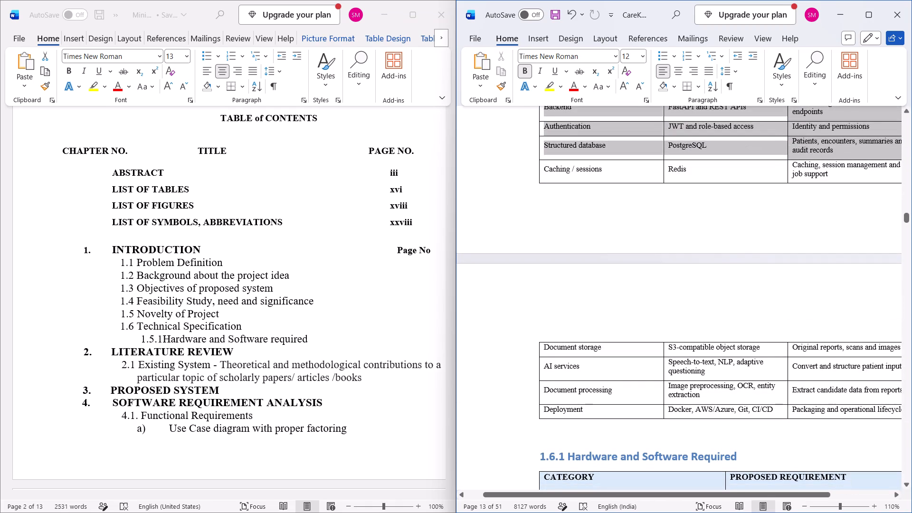
pyautogui.moveTo(656, 132); pyautogui.dragTo(671, 108)
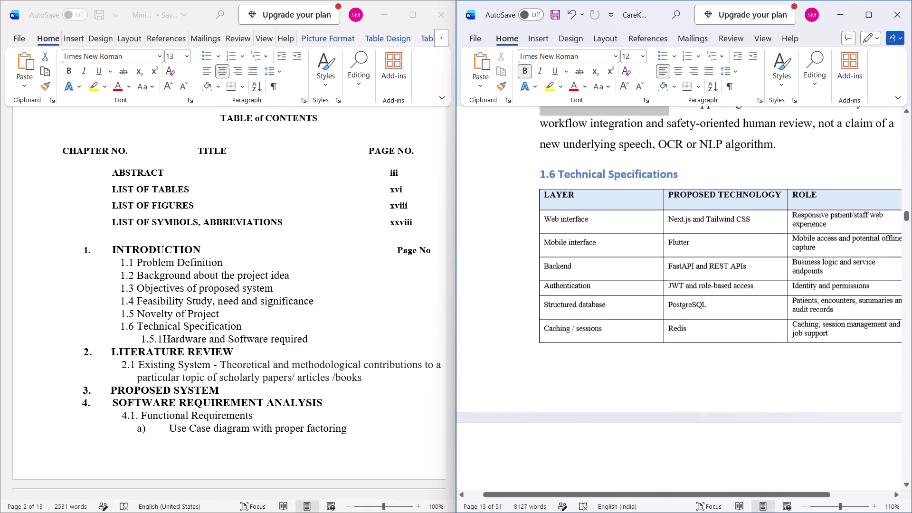
pyautogui.moveTo(671, 108); pyautogui.dragTo(780, 146)
pyautogui.hotkey('ctrl', 'c')
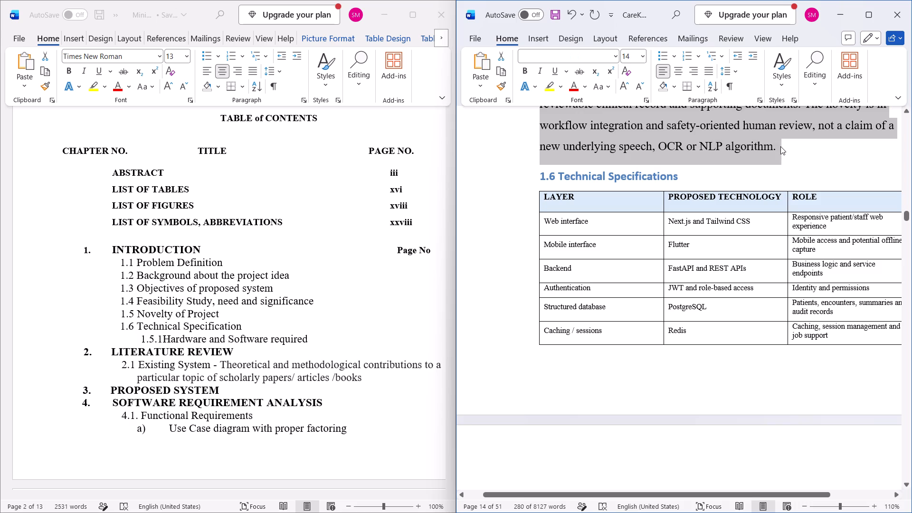
pyautogui.click(780, 146)
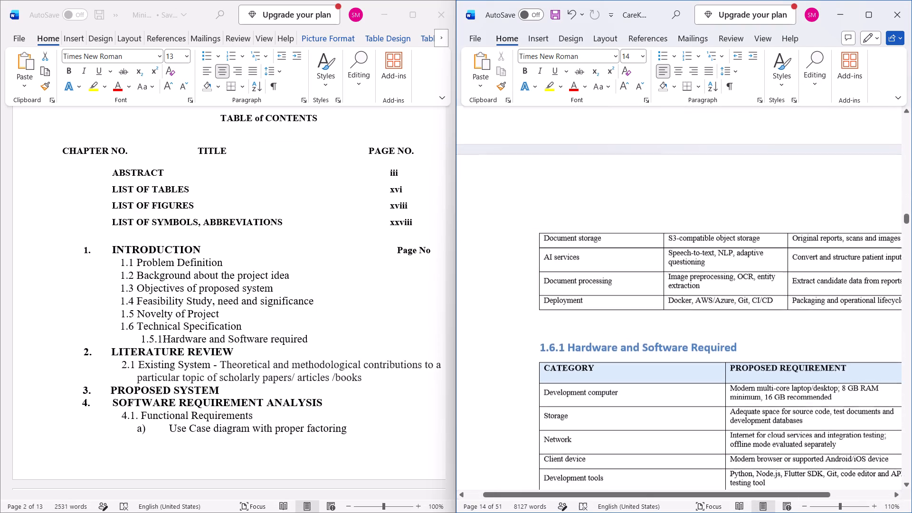
# Delete the old sections 1.4 Feasibility Study, Need and Significance and 1.5 Novelty of Project, from the 1.4 heading to just before 1.6.
pyautogui.scroll(-2, 737, 289)
pyautogui.scroll(5, 737, 289)
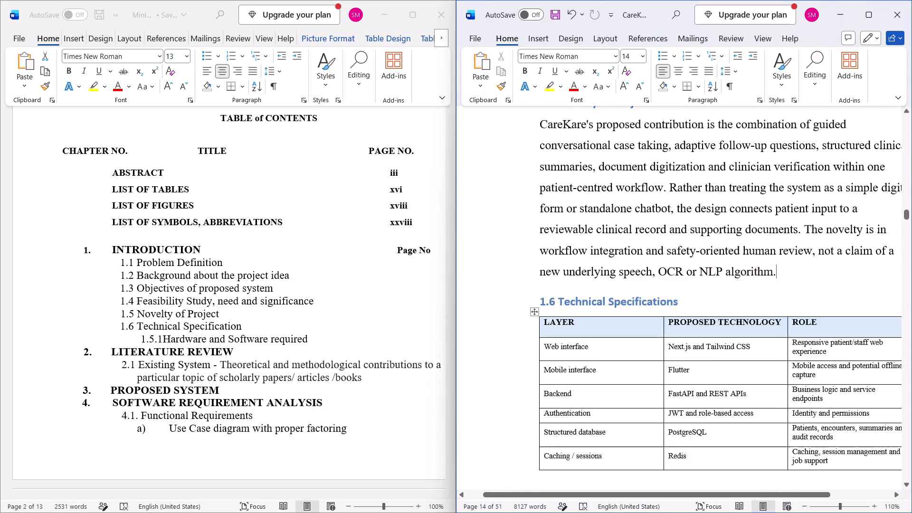
pyautogui.scroll(1, 737, 289)
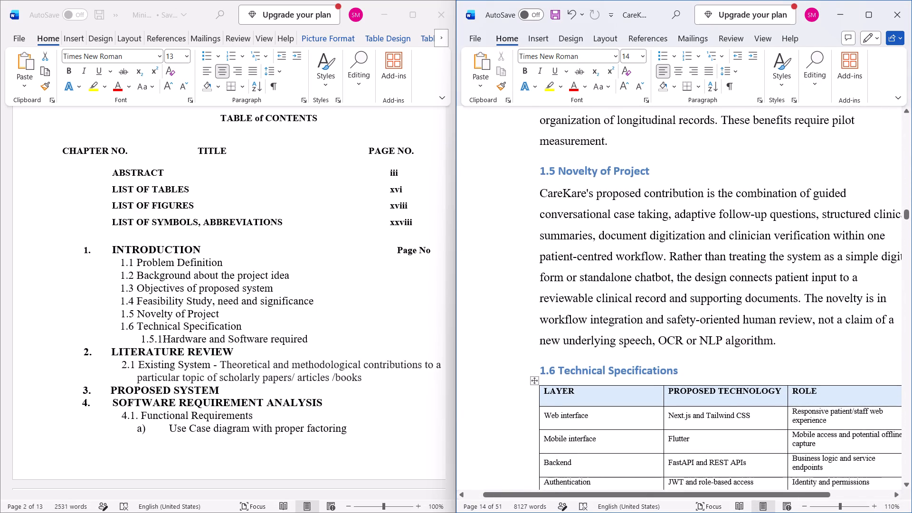
pyautogui.moveTo(778, 344); pyautogui.dragTo(614, 79)
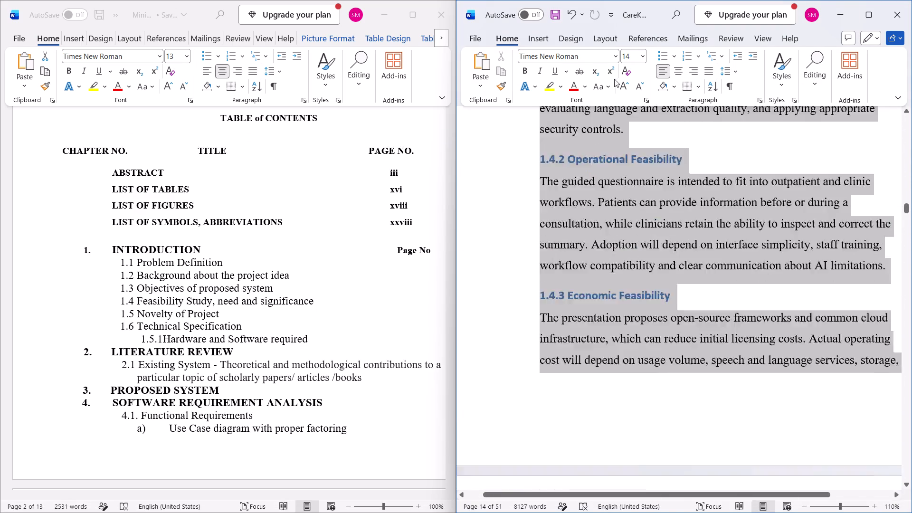
pyautogui.moveTo(614, 79); pyautogui.dragTo(553, 496)
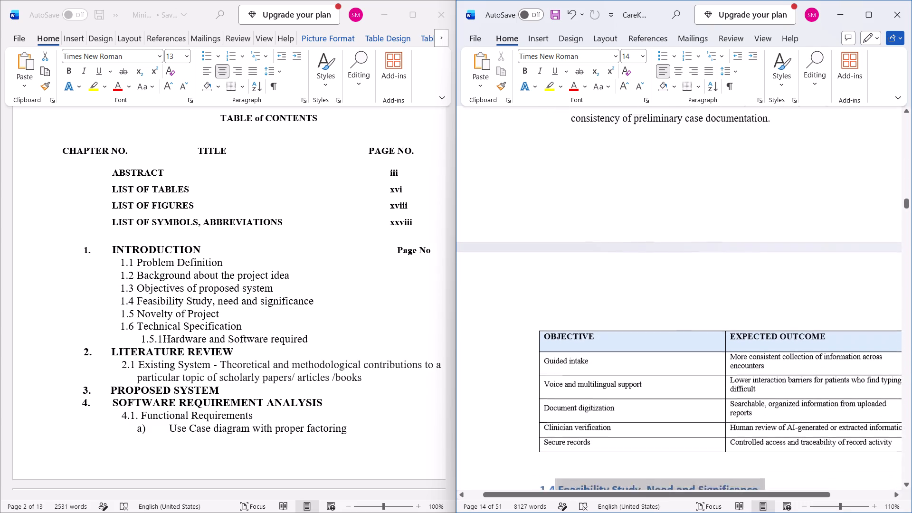
pyautogui.moveTo(553, 496); pyautogui.dragTo(538, 418)
pyautogui.press('BackSpace')
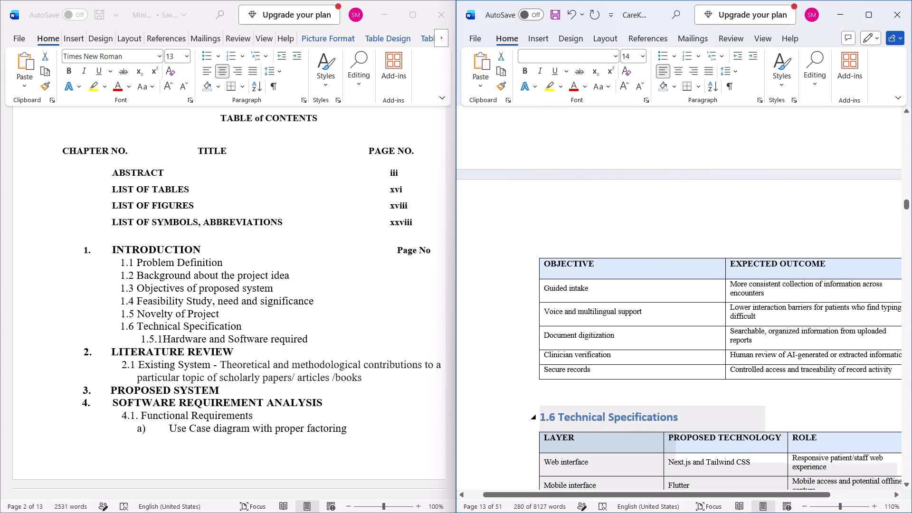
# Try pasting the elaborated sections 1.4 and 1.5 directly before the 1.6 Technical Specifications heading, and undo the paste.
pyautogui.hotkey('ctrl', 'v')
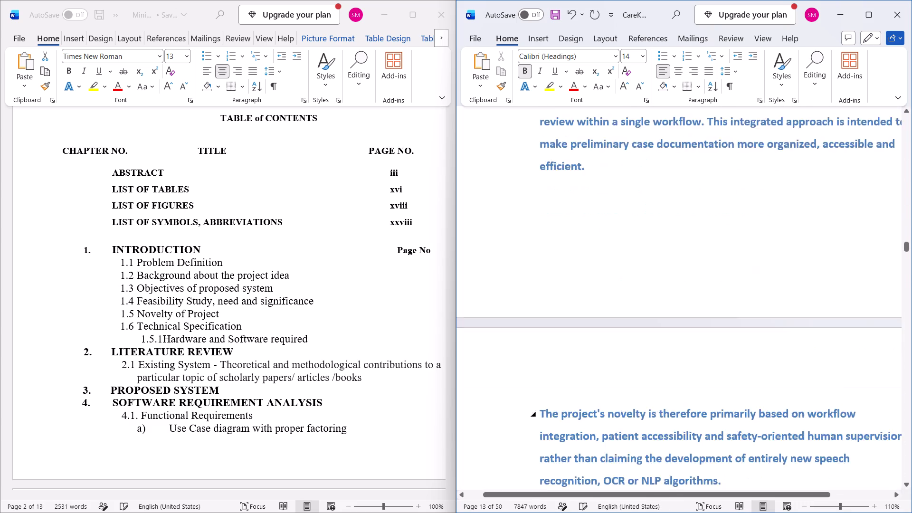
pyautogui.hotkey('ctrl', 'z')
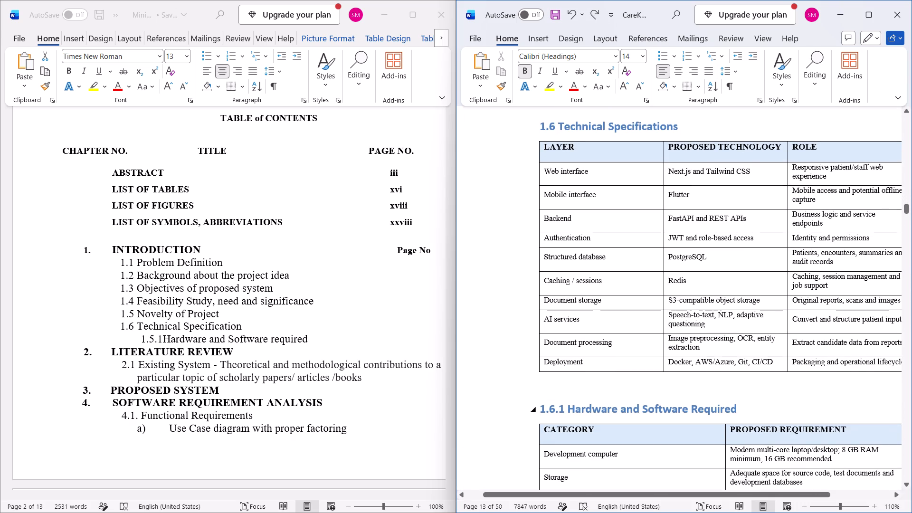
# Add an empty line above the 1.6 Technical Specifications heading and paste the elaborated sections 1.4 and 1.5 there.
pyautogui.scroll(2, 545, 402)
pyautogui.press('Return')
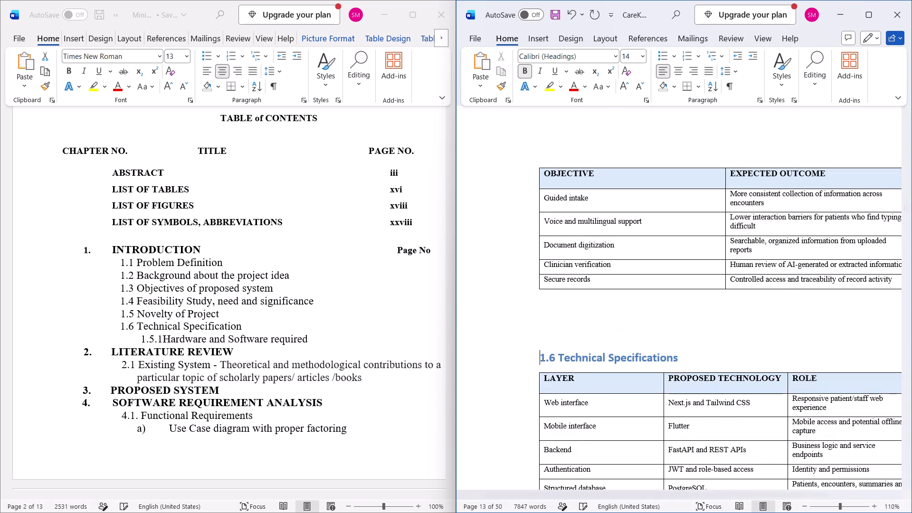
pyautogui.click(542, 309)
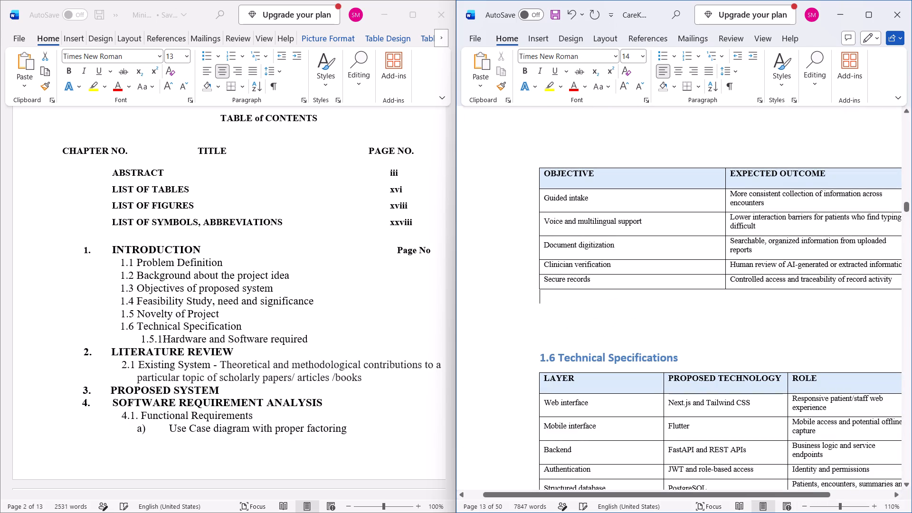
pyautogui.click(532, 327)
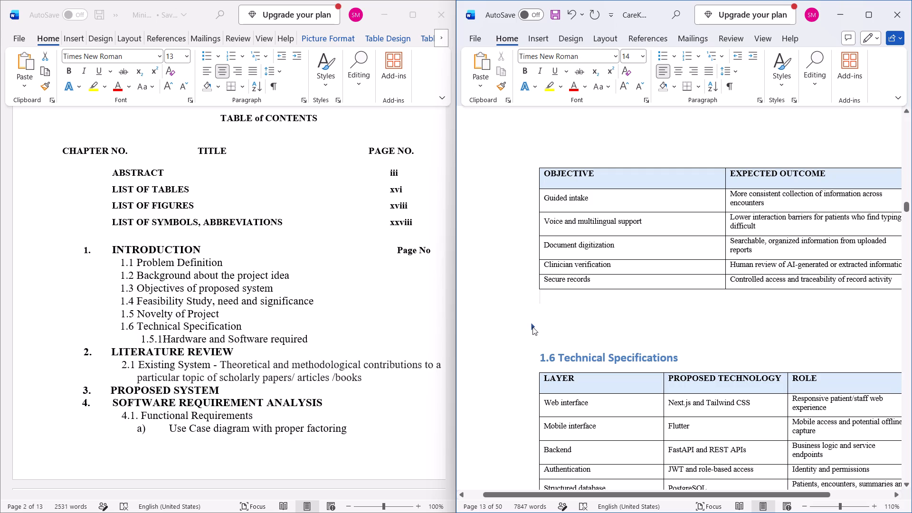
pyautogui.click(532, 327)
pyautogui.click(555, 323)
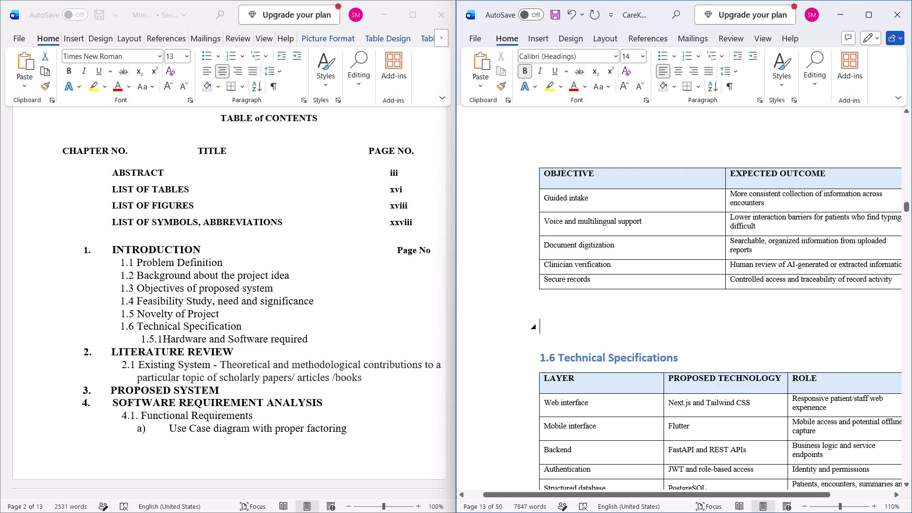
pyautogui.hotkey('ctrl', 'v')
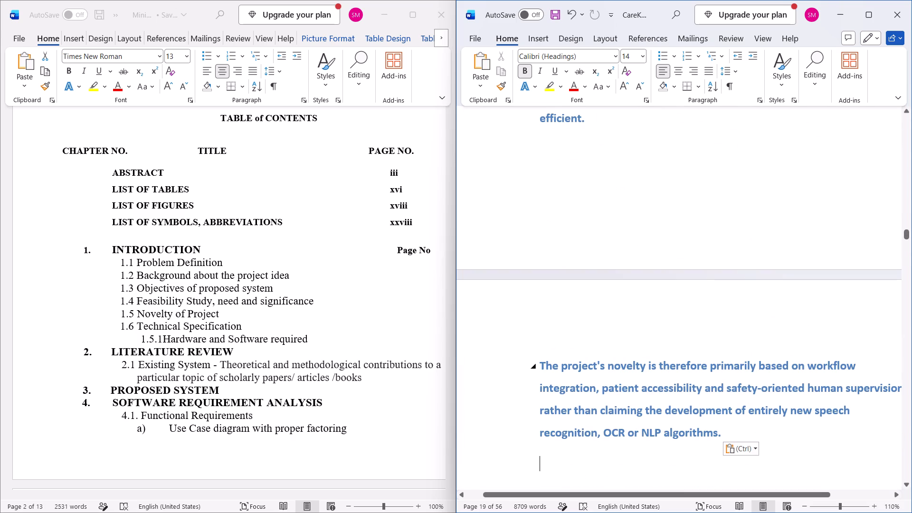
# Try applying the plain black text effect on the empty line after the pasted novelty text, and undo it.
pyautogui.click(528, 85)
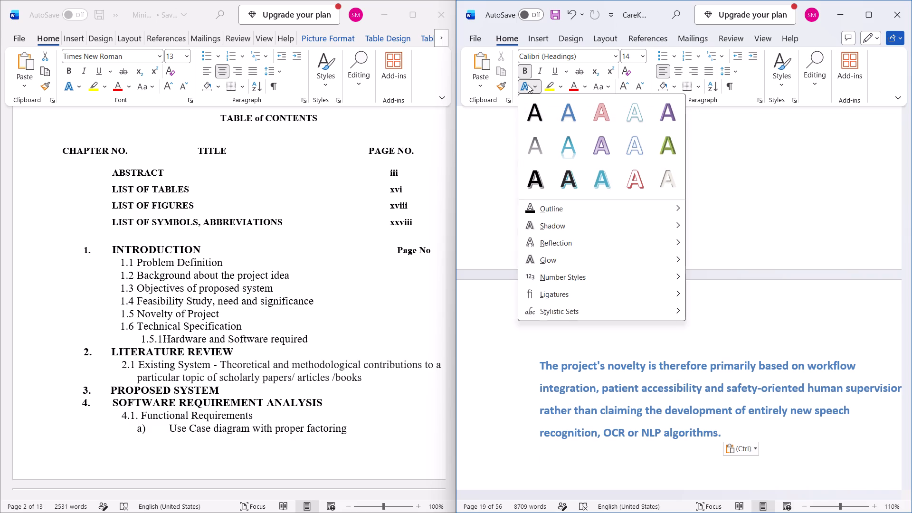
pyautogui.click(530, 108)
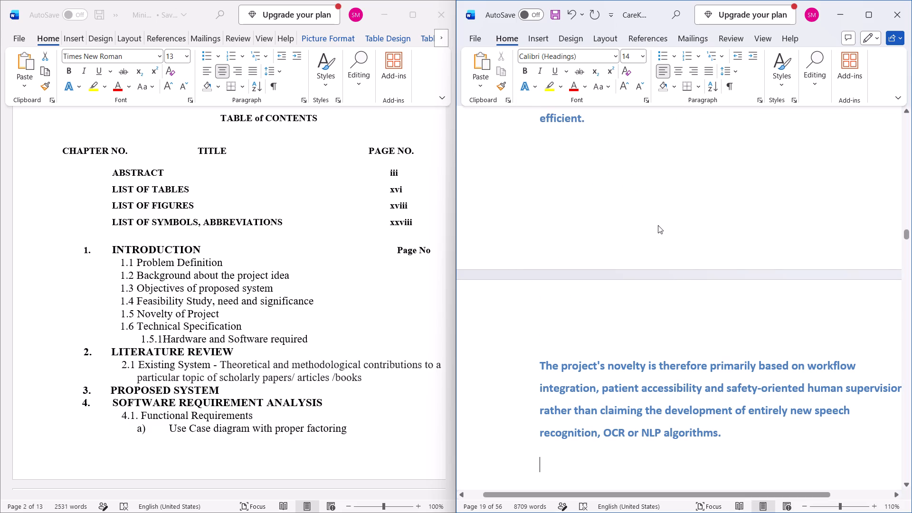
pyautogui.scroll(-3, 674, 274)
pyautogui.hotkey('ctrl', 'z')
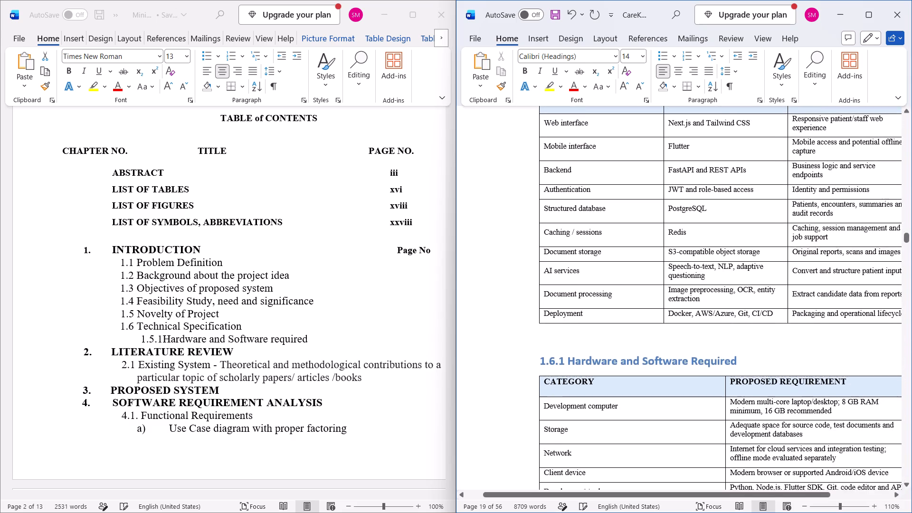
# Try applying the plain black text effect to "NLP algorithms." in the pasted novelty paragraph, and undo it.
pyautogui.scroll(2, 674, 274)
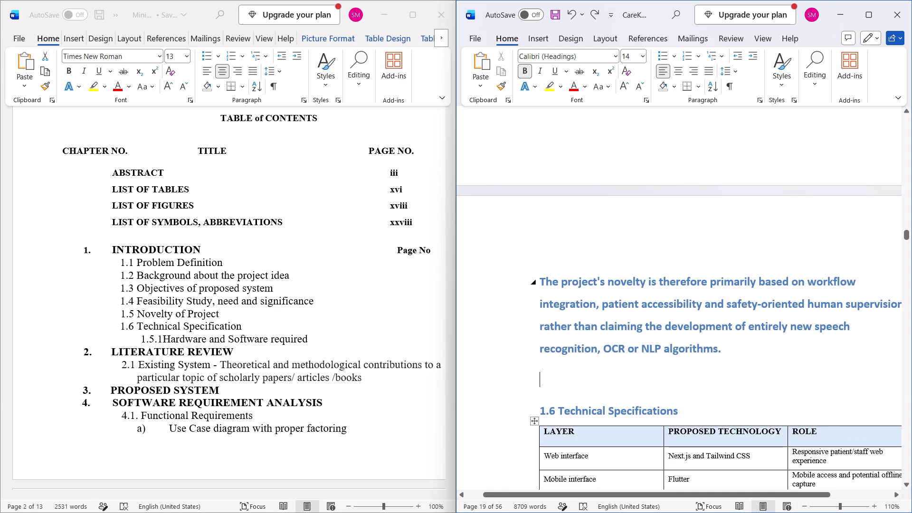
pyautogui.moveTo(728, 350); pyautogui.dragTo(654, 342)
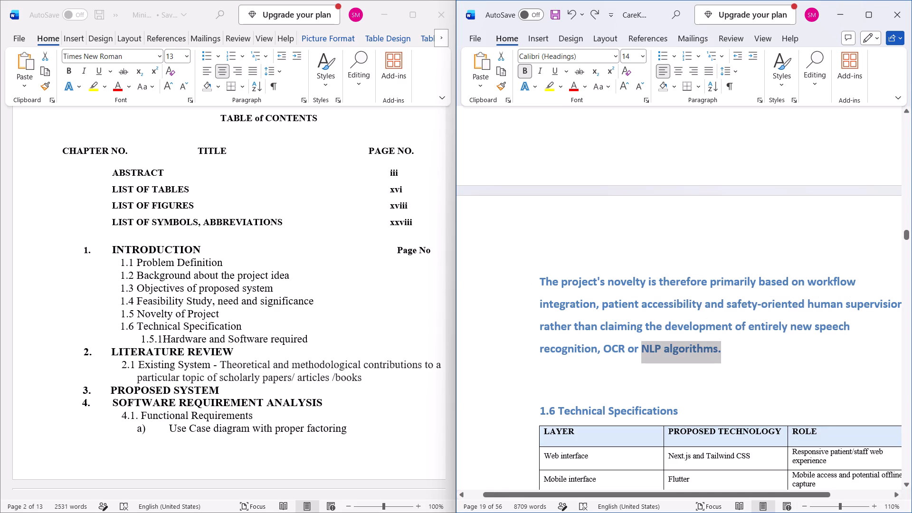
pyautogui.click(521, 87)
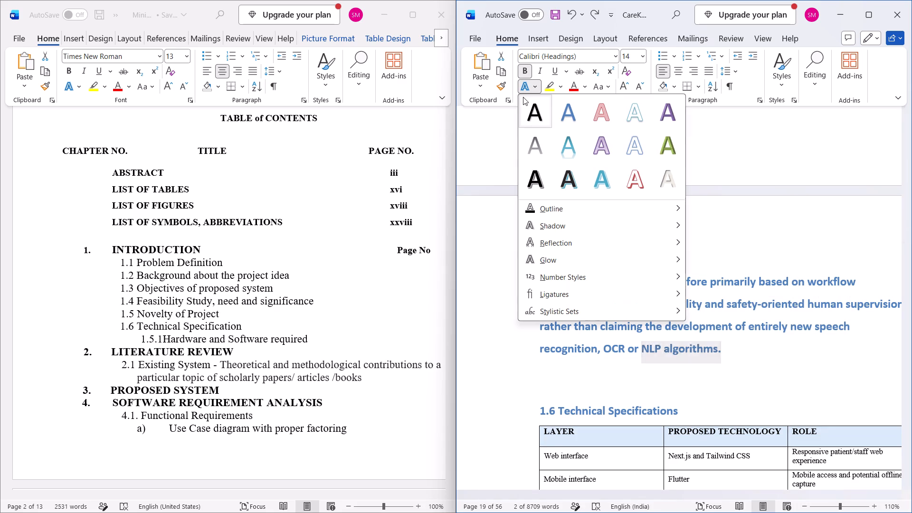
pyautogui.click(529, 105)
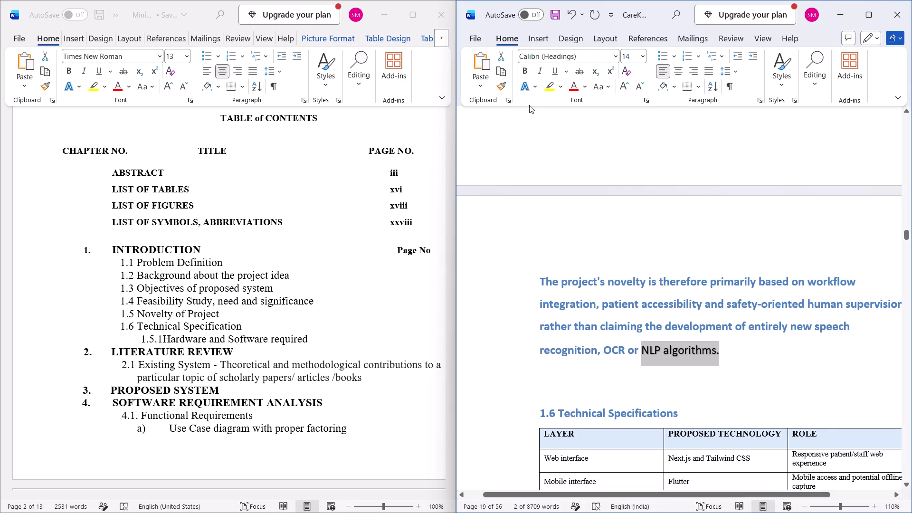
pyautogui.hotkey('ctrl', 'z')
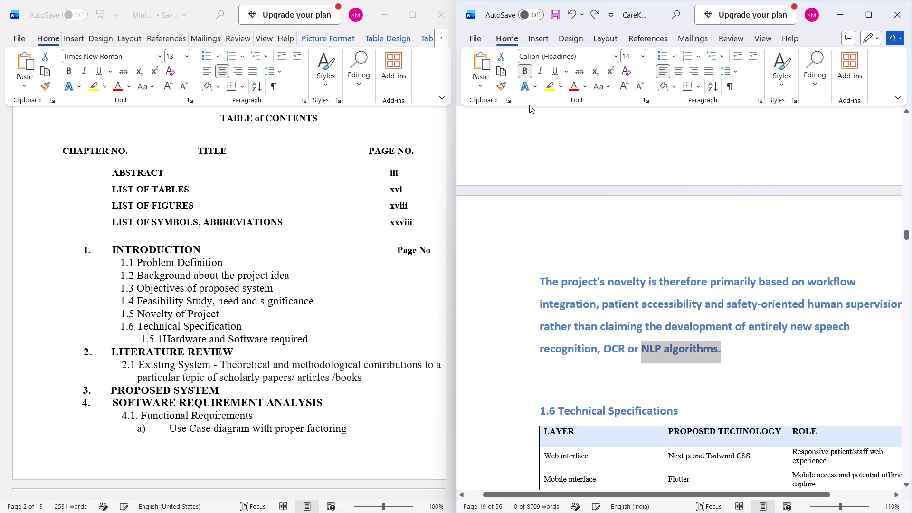
# Undo the paste of the elaborated sections 1.4 and 1.5 above the 1.6 Technical Specifications heading.
pyautogui.hotkey('ctrl', 'z')
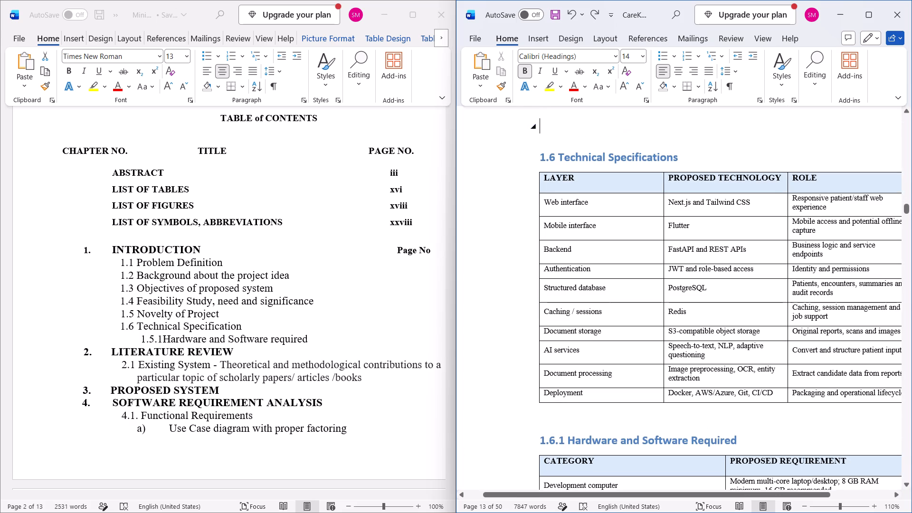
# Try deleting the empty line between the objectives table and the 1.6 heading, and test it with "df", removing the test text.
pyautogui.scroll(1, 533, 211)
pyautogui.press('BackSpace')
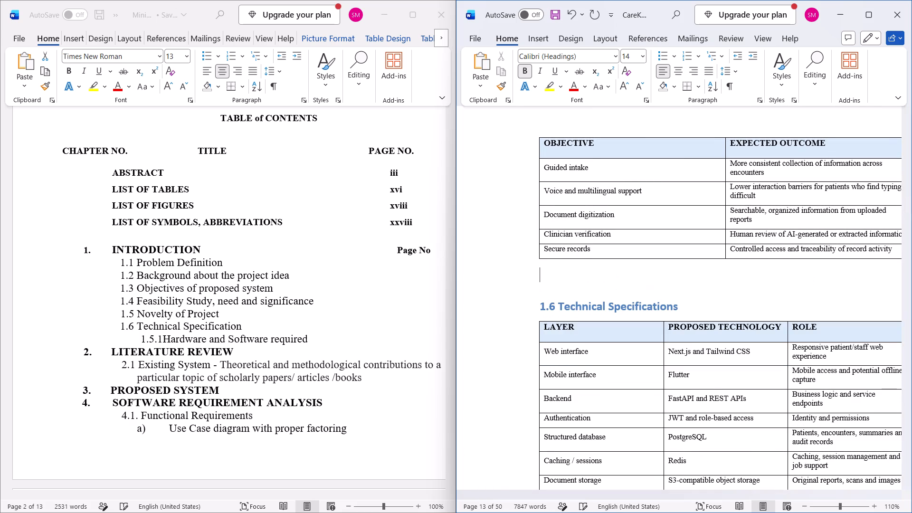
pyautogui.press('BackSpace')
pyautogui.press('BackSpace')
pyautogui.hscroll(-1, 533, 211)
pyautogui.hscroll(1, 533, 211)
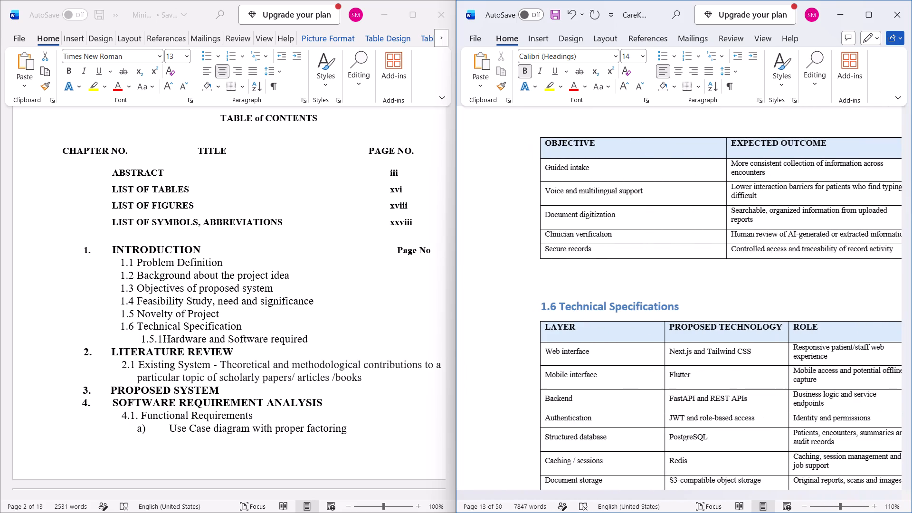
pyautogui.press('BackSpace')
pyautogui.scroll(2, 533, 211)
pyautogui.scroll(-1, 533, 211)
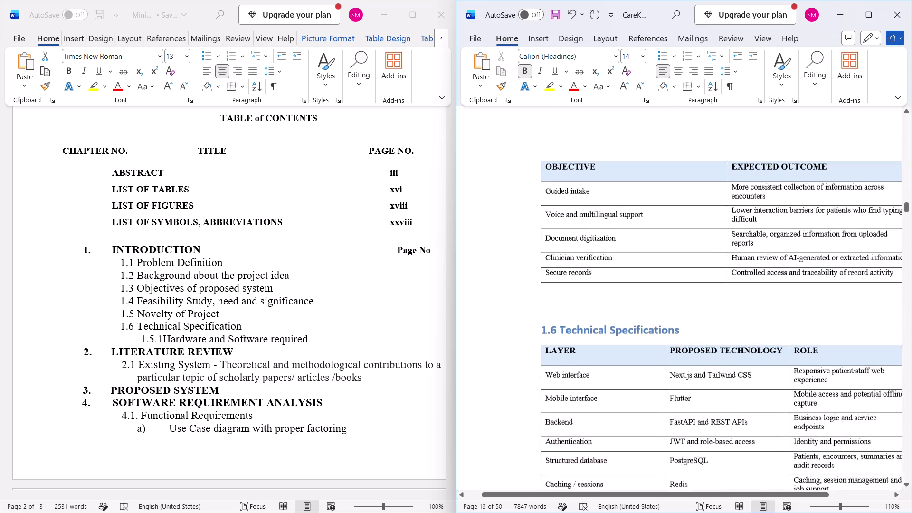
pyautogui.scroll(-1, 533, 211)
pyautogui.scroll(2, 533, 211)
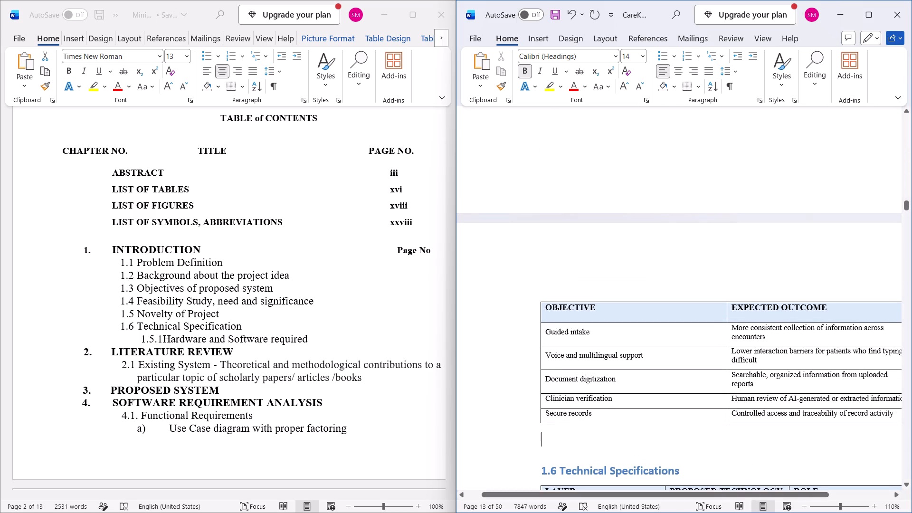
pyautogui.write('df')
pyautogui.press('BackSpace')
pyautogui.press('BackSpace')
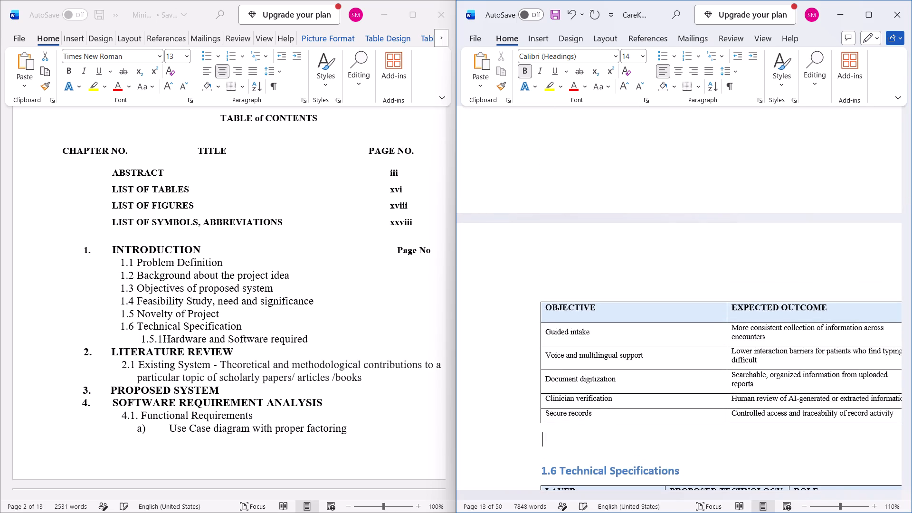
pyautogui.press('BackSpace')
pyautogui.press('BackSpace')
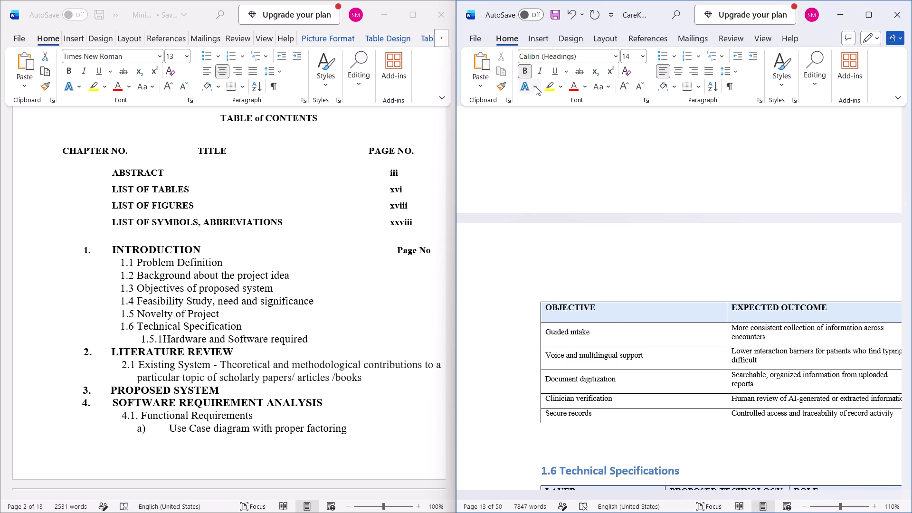
# Apply the plain black text effect to the empty line above the 1.6 heading, testing it with "gf" and removing the test text.
pyautogui.click(536, 87)
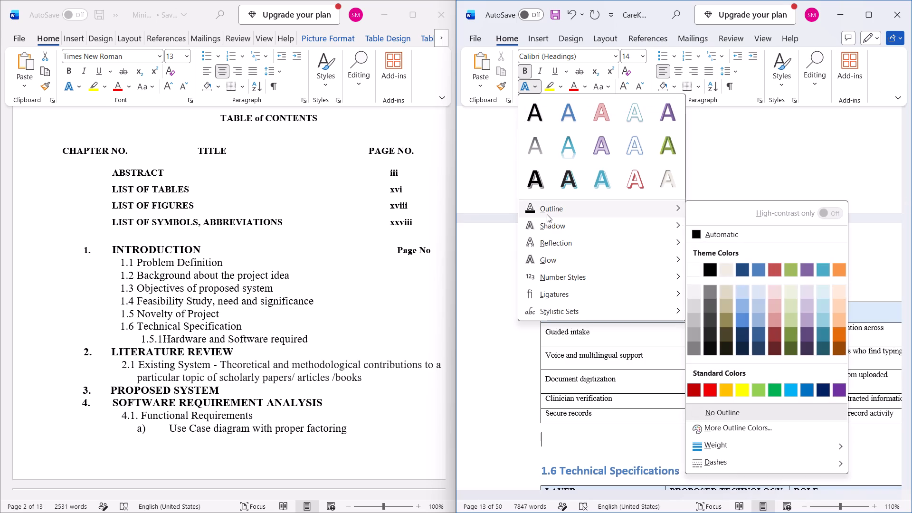
pyautogui.click(549, 212)
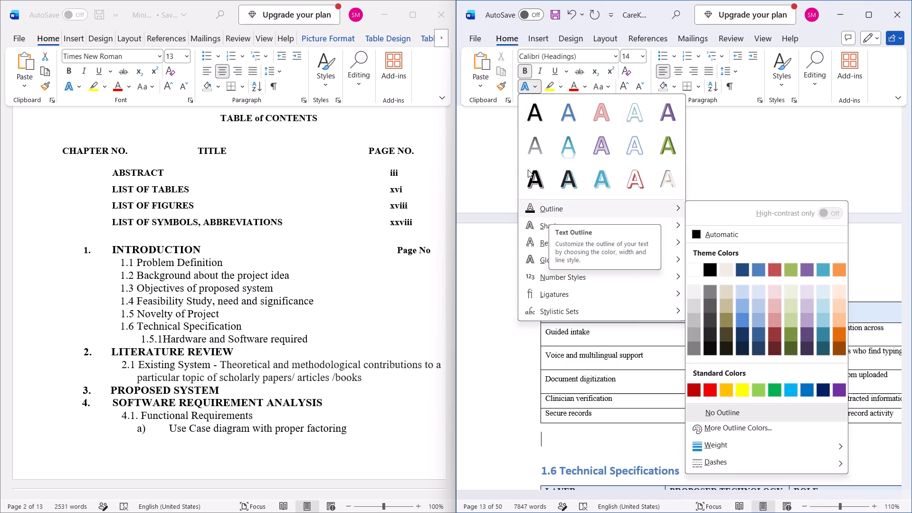
pyautogui.click(535, 109)
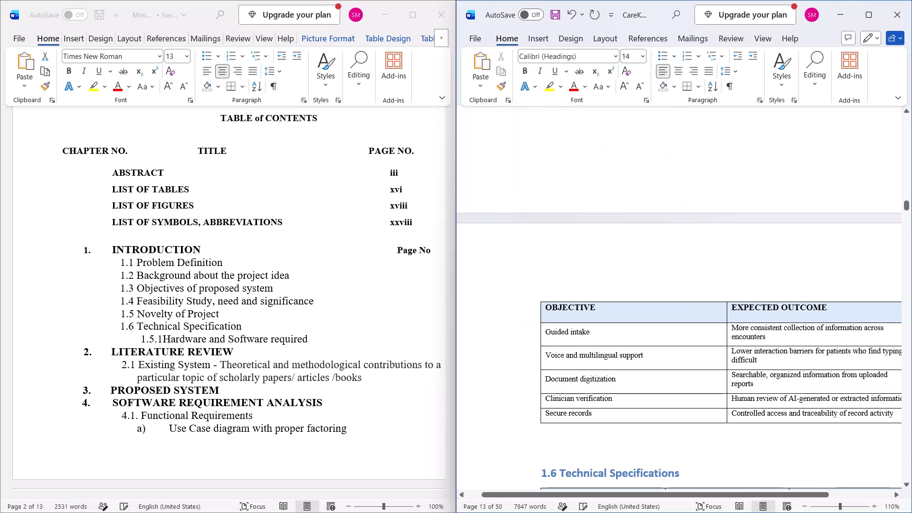
pyautogui.write('gf')
pyautogui.hscroll(1, 535, 109)
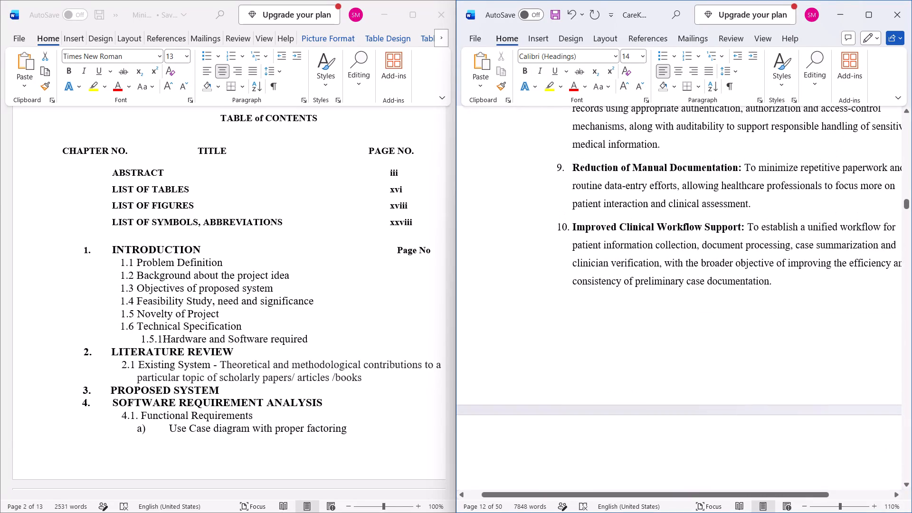
pyautogui.hscroll(3, 535, 109)
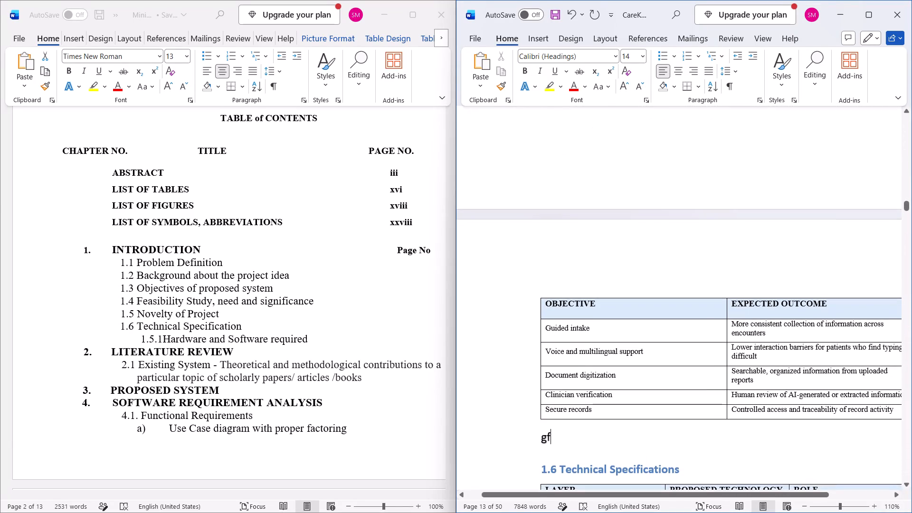
pyautogui.hscroll(1, 535, 109)
pyautogui.press('BackSpace')
pyautogui.press('BackSpace')
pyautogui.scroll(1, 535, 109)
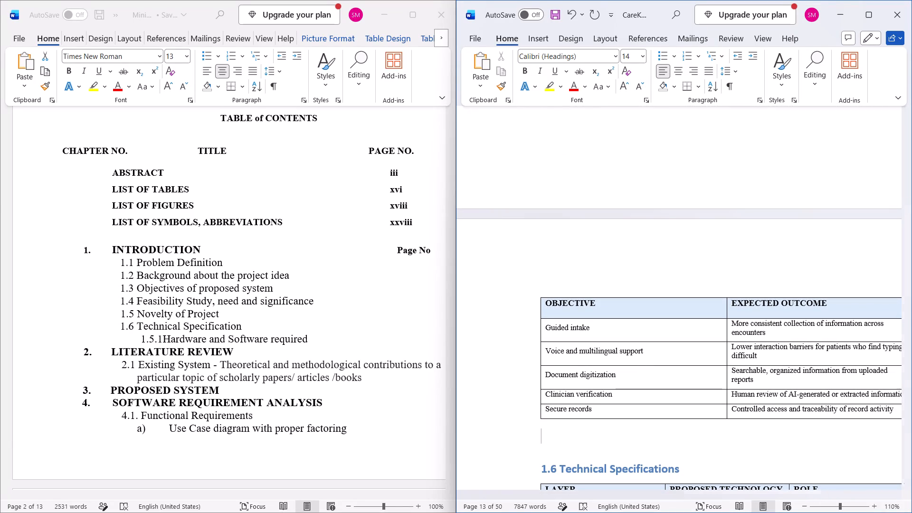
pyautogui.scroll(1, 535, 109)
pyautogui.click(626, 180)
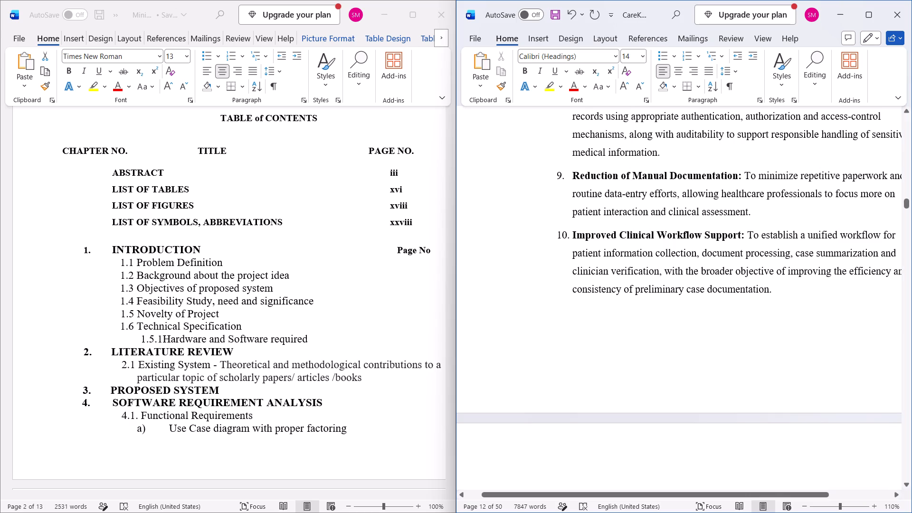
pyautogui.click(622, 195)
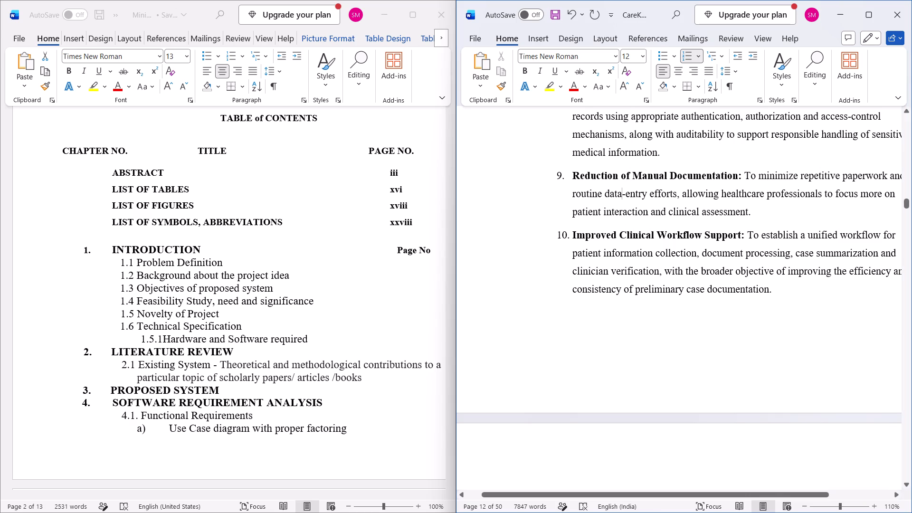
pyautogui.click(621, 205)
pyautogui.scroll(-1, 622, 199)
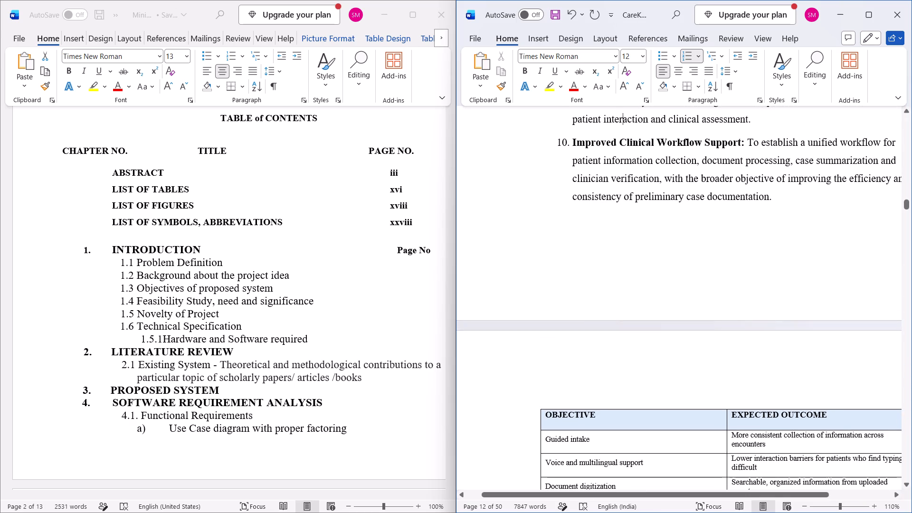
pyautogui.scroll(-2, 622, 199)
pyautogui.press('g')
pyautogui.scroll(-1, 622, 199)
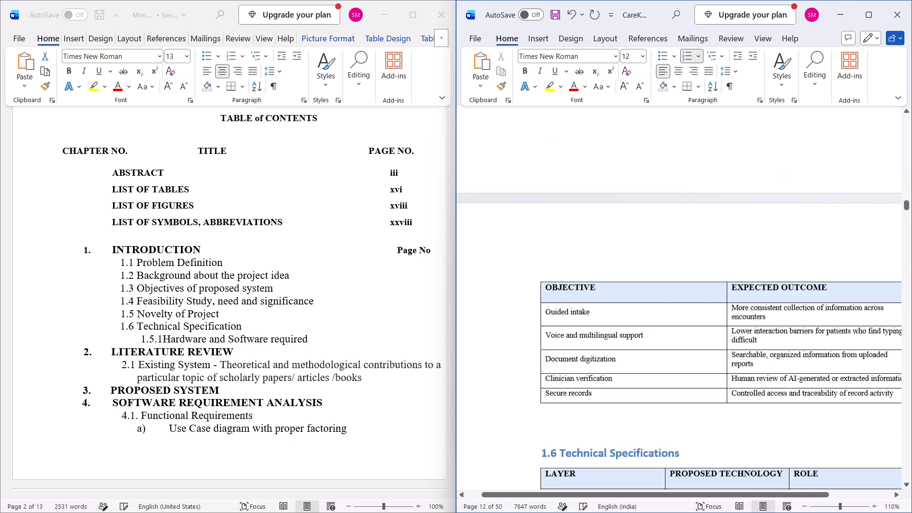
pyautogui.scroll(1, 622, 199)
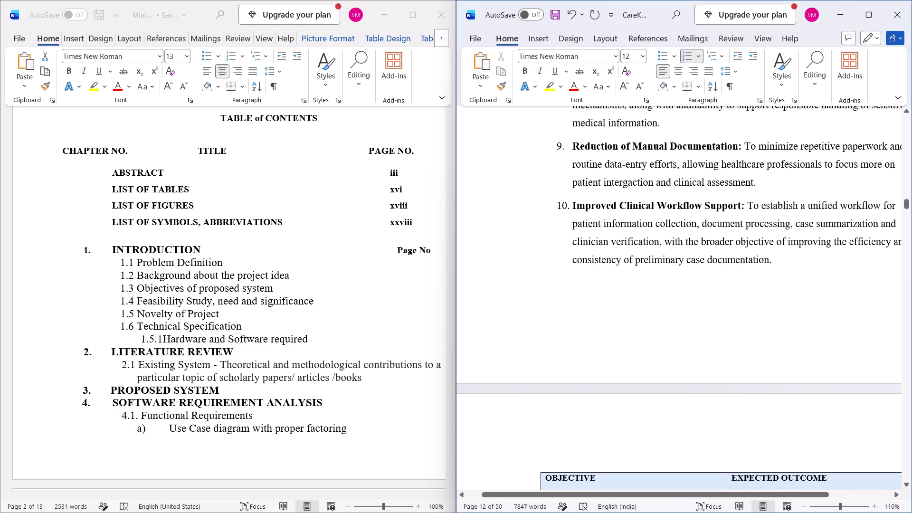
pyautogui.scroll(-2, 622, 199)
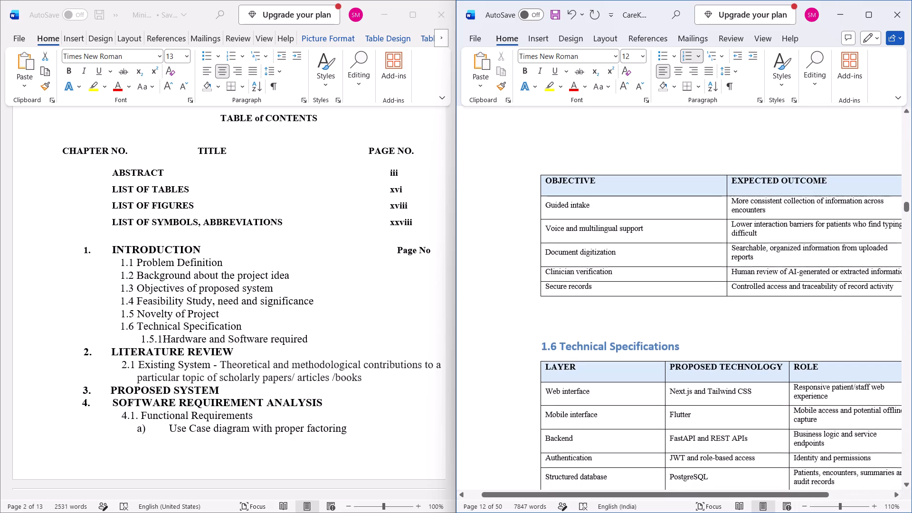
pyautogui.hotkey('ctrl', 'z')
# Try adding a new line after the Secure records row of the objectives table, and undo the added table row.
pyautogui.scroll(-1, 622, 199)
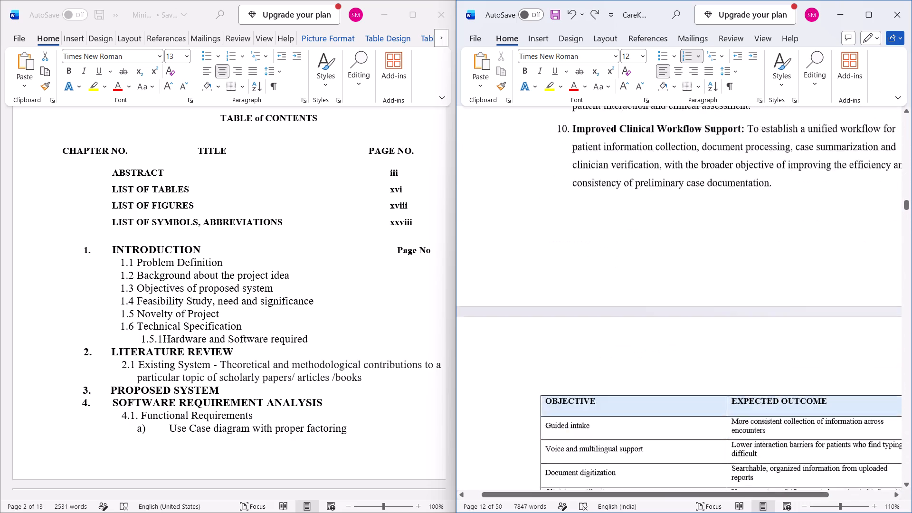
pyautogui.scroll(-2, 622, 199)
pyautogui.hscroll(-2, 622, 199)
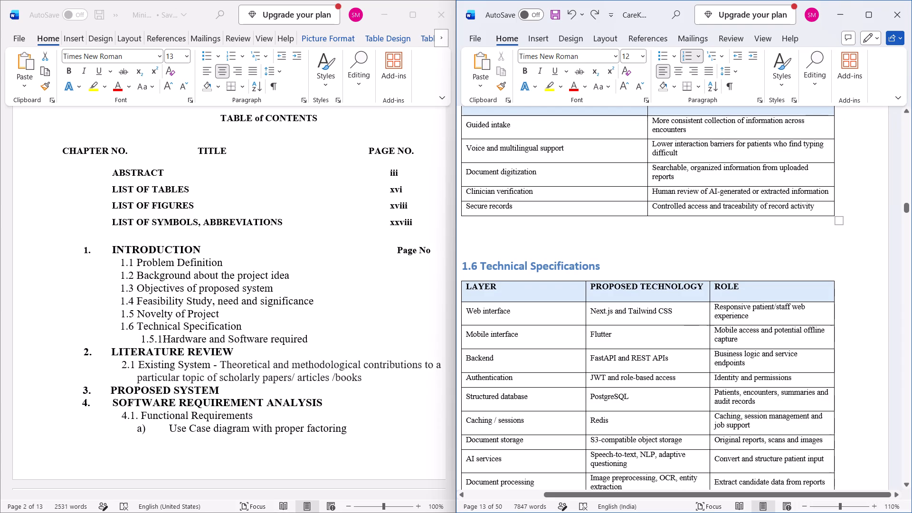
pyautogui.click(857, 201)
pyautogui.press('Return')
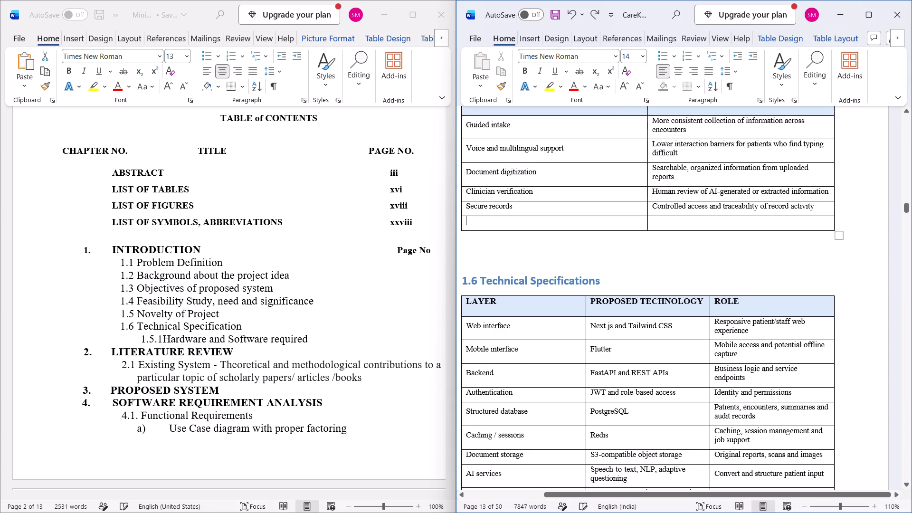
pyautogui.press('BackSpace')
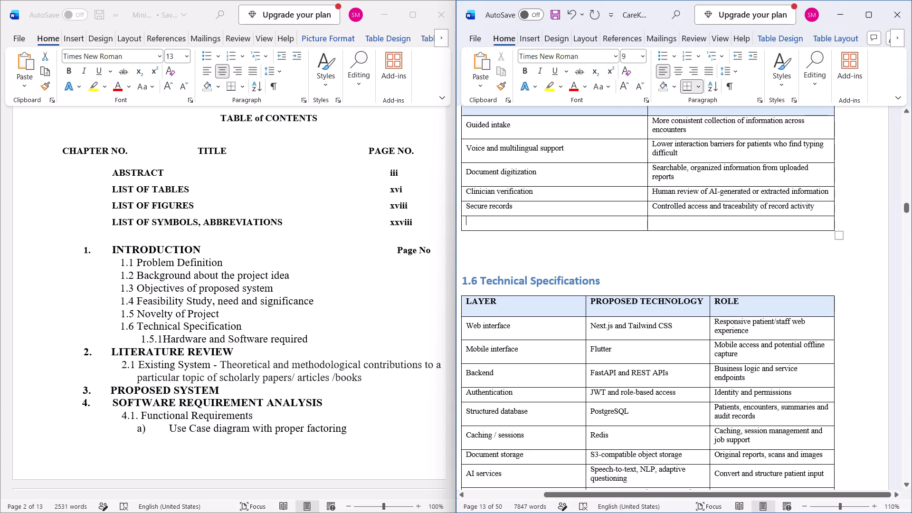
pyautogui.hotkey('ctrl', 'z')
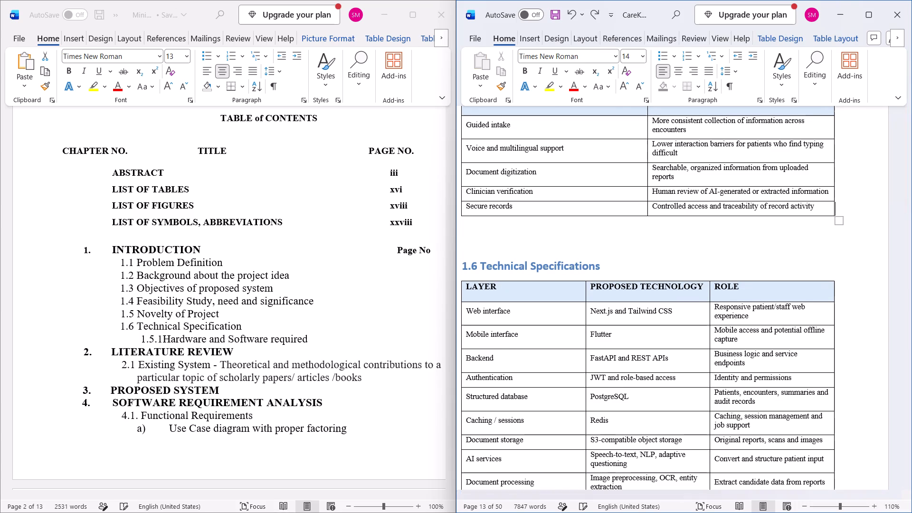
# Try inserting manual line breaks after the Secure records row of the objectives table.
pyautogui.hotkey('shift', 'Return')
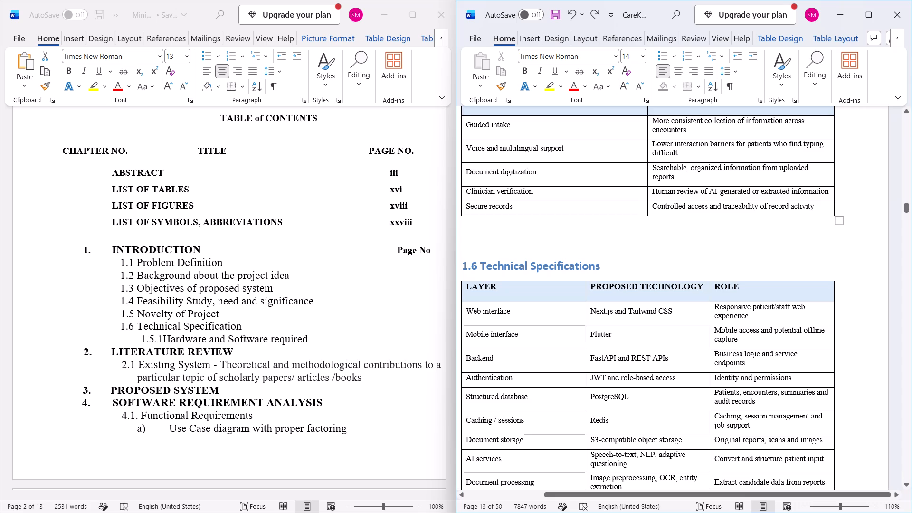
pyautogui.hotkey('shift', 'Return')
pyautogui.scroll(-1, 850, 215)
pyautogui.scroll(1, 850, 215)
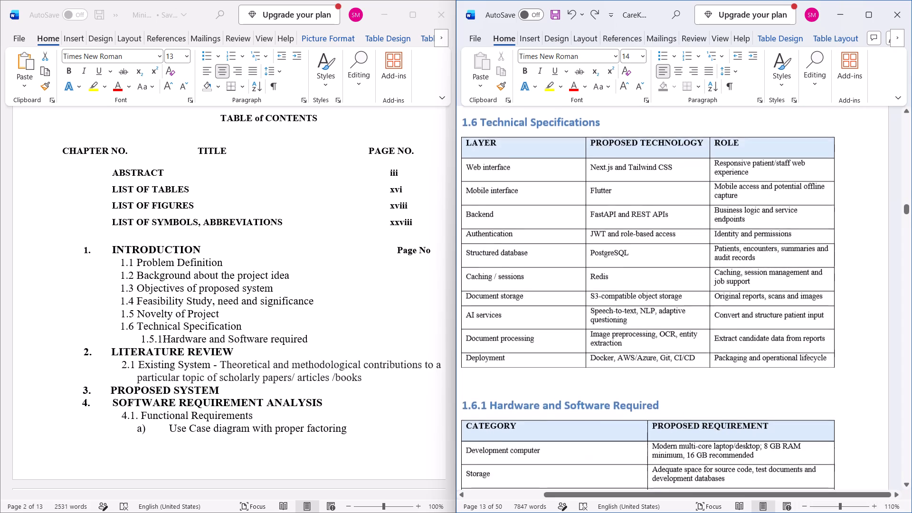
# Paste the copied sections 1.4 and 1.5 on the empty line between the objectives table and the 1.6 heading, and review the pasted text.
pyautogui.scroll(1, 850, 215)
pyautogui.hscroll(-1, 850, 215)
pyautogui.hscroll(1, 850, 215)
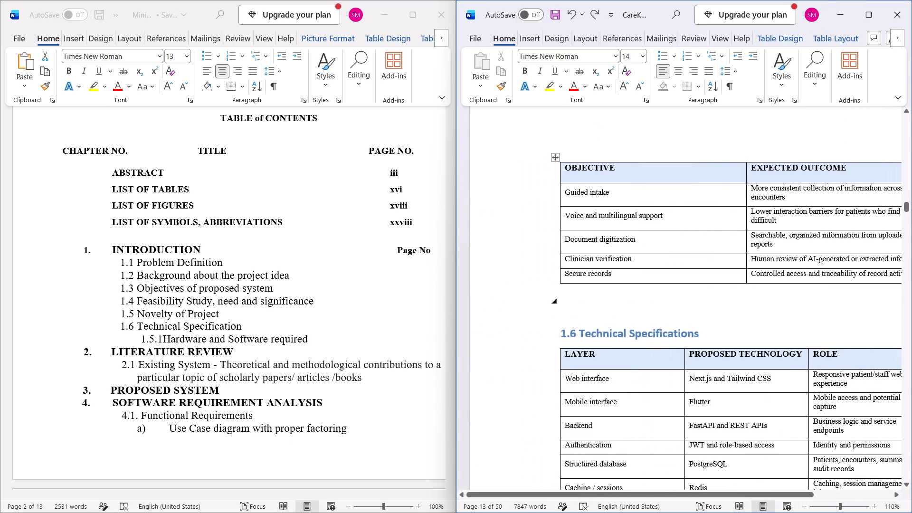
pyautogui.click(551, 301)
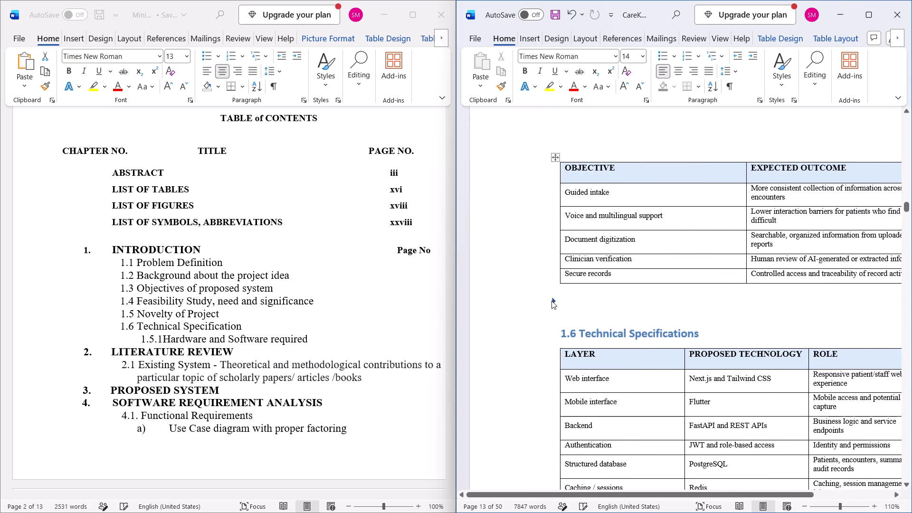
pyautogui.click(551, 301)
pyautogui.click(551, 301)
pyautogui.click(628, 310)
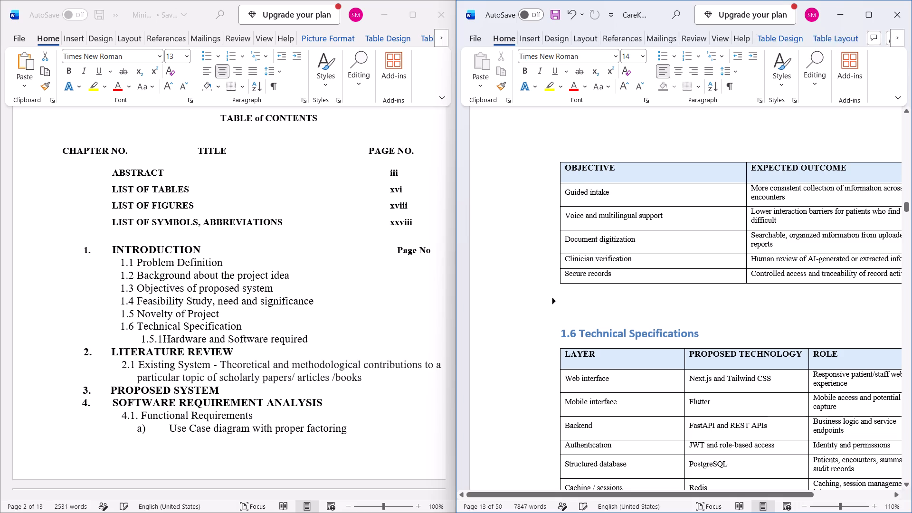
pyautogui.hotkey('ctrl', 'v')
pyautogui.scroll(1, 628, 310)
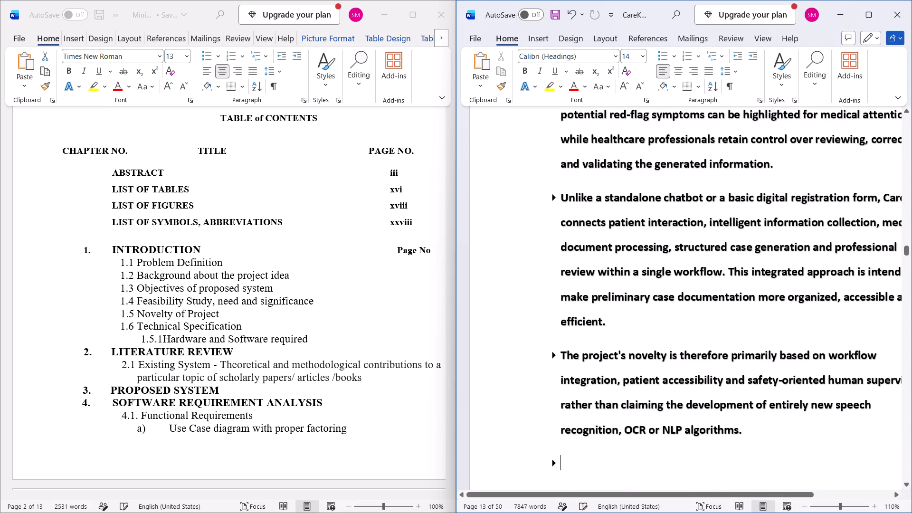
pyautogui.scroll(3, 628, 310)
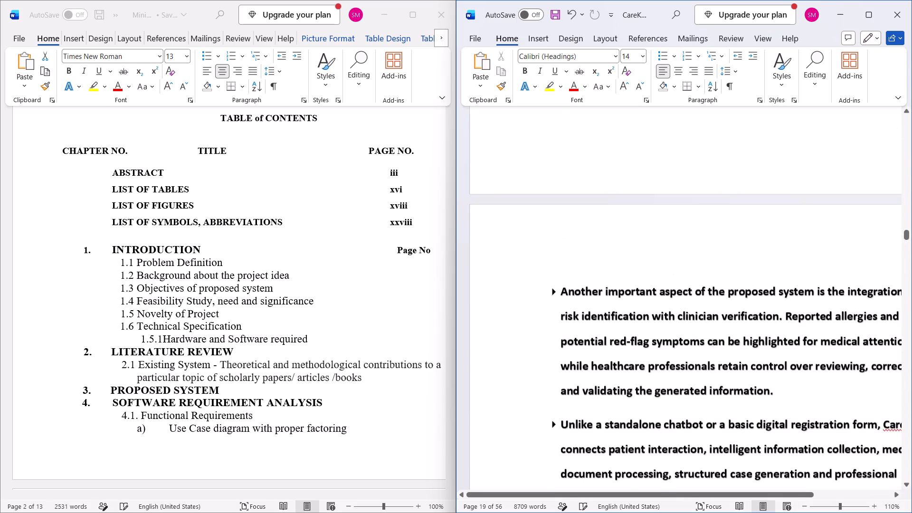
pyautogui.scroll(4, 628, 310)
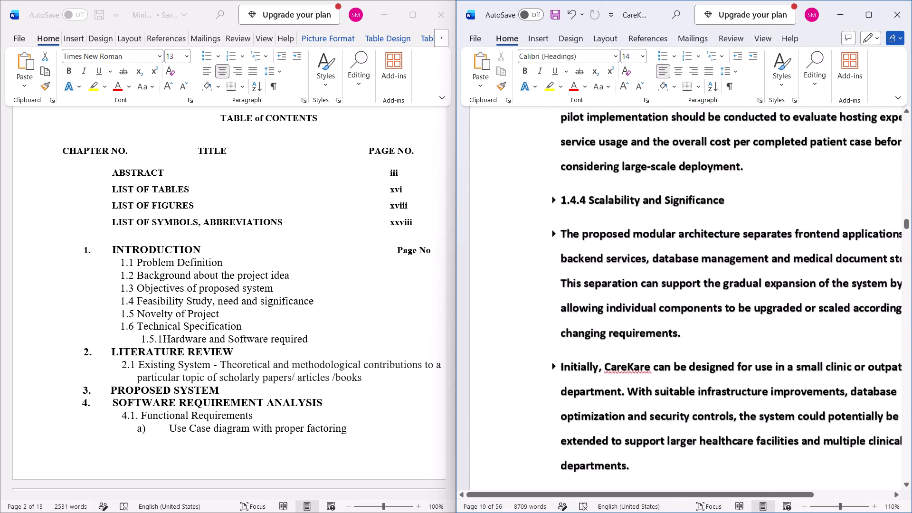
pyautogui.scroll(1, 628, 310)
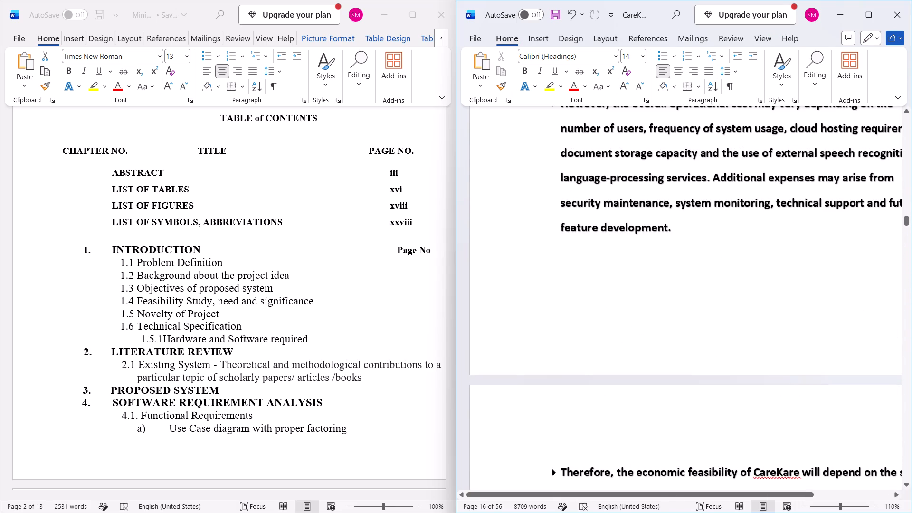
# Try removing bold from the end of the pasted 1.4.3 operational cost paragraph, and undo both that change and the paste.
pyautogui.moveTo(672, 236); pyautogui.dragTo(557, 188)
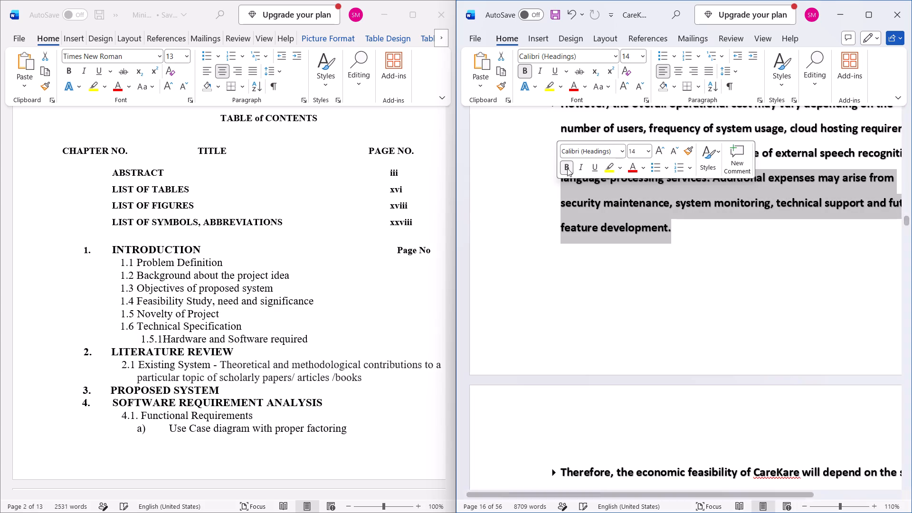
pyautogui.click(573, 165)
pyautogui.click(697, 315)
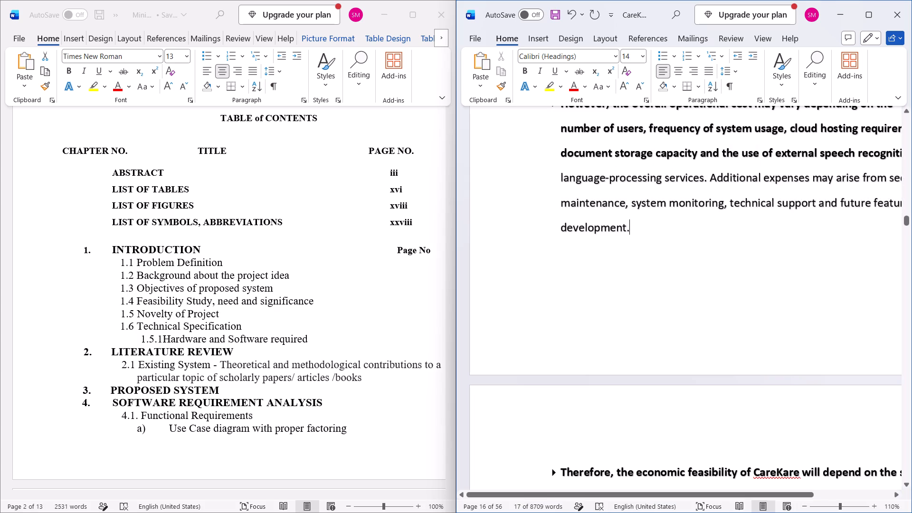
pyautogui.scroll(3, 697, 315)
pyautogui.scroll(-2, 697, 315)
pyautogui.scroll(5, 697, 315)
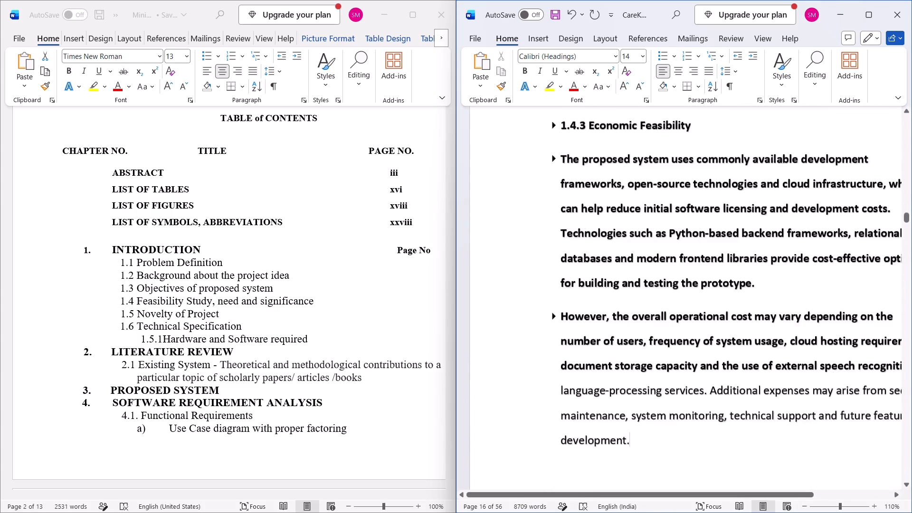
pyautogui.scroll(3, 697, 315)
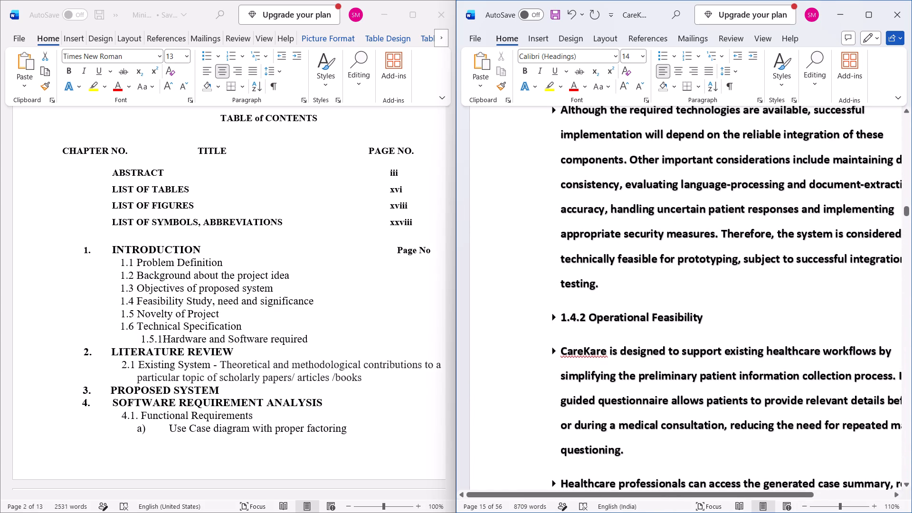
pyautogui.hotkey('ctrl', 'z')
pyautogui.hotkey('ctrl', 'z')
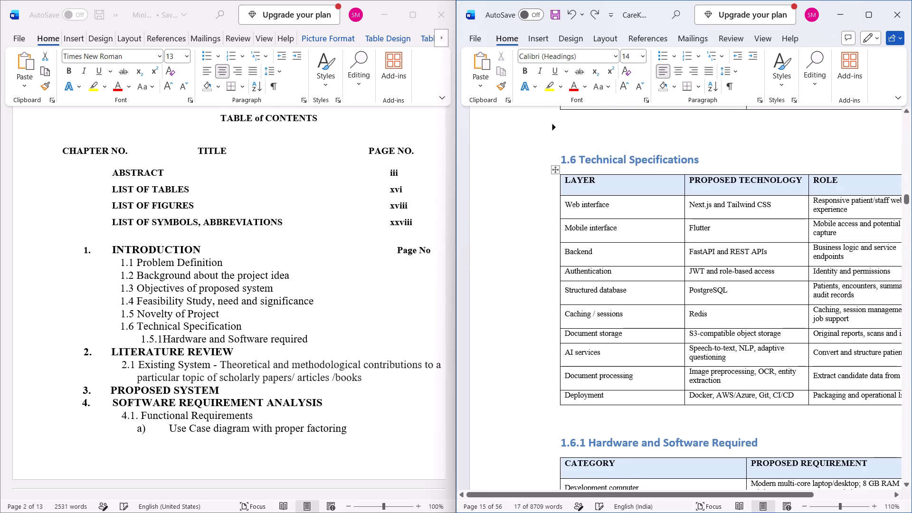
# Replace the empty line between objective 10 and the objectives table with a new unnumbered line at the margin.
pyautogui.scroll(-1, 697, 315)
pyautogui.scroll(2, 697, 315)
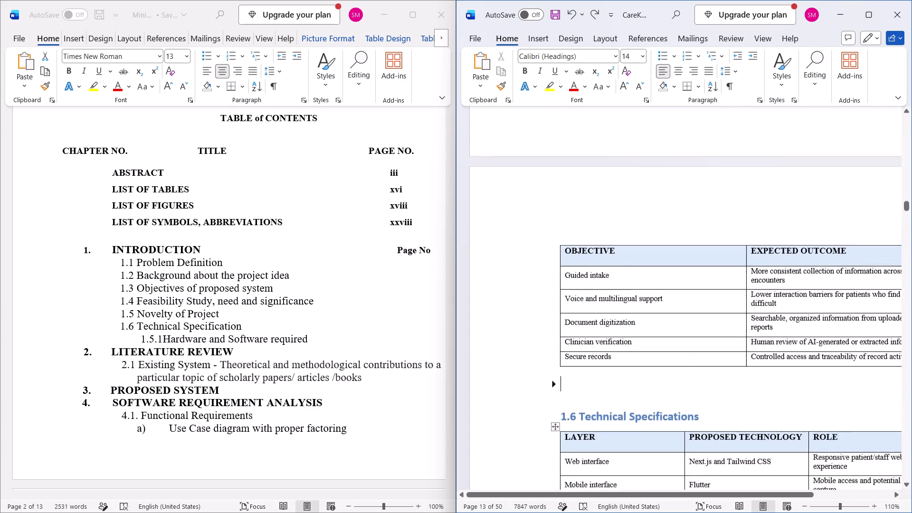
pyautogui.scroll(3, 591, 130)
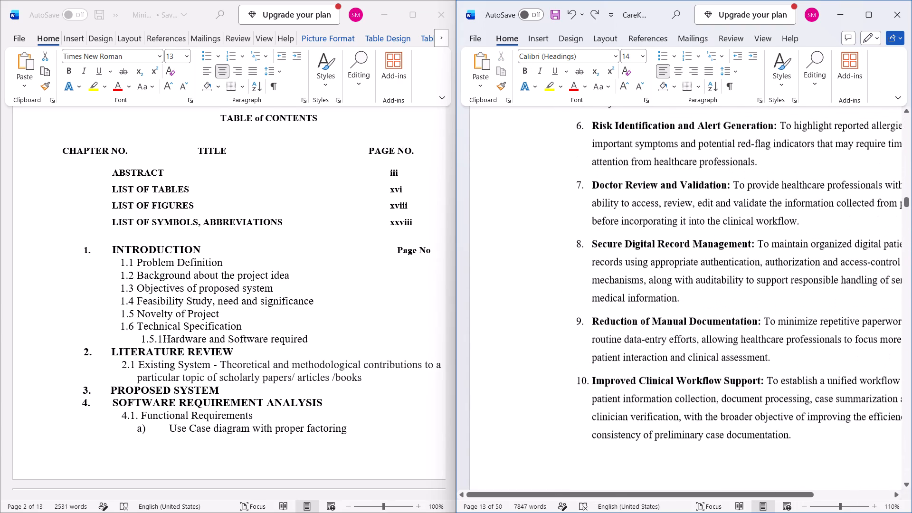
pyautogui.scroll(2, 591, 130)
pyautogui.scroll(-2, 591, 130)
pyautogui.scroll(4, 591, 130)
pyautogui.scroll(-8, 591, 130)
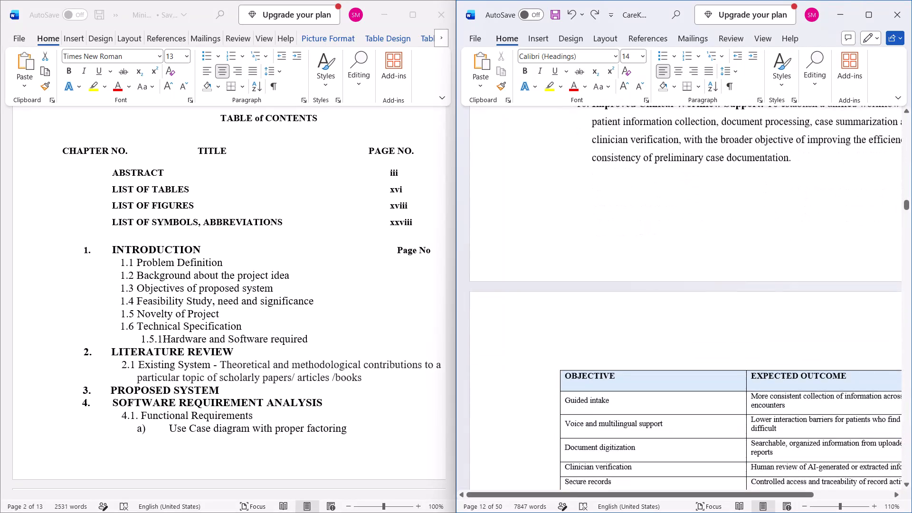
pyautogui.scroll(-1, 591, 130)
pyautogui.scroll(2, 655, 94)
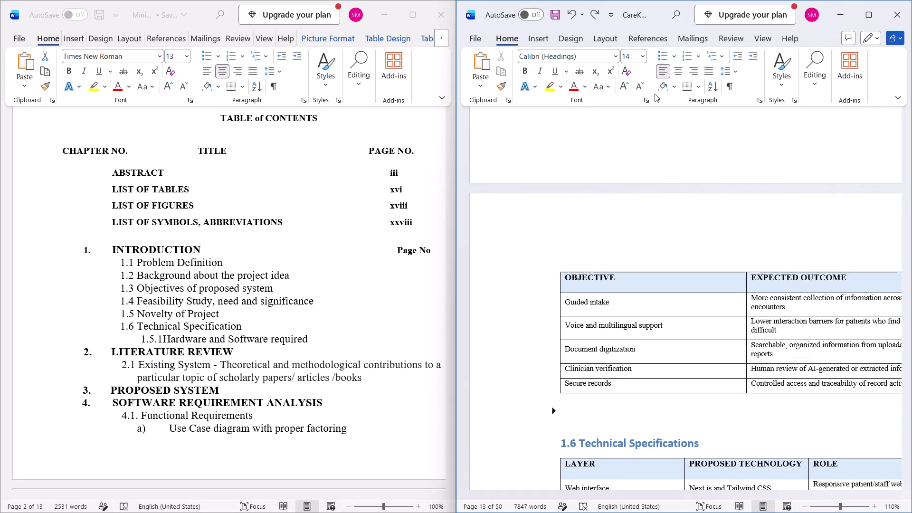
pyautogui.scroll(1, 653, 225)
pyautogui.click(741, 214)
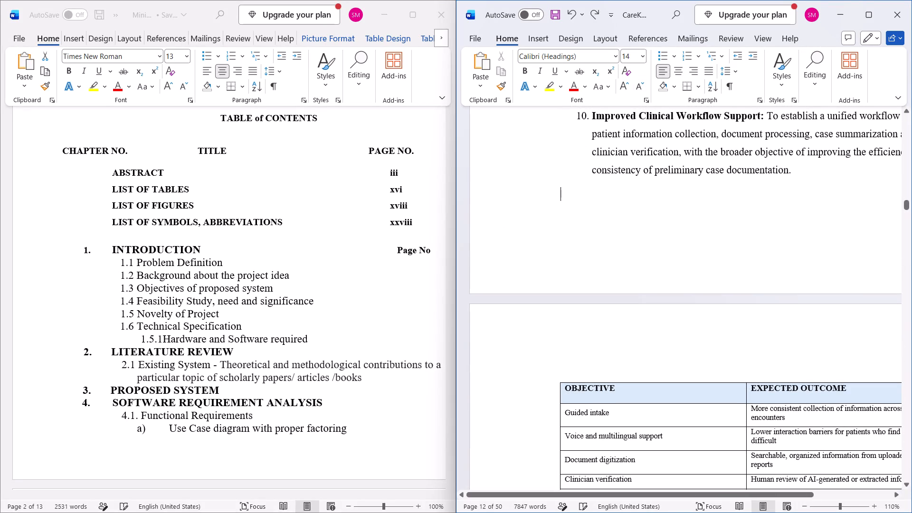
pyautogui.press('BackSpace')
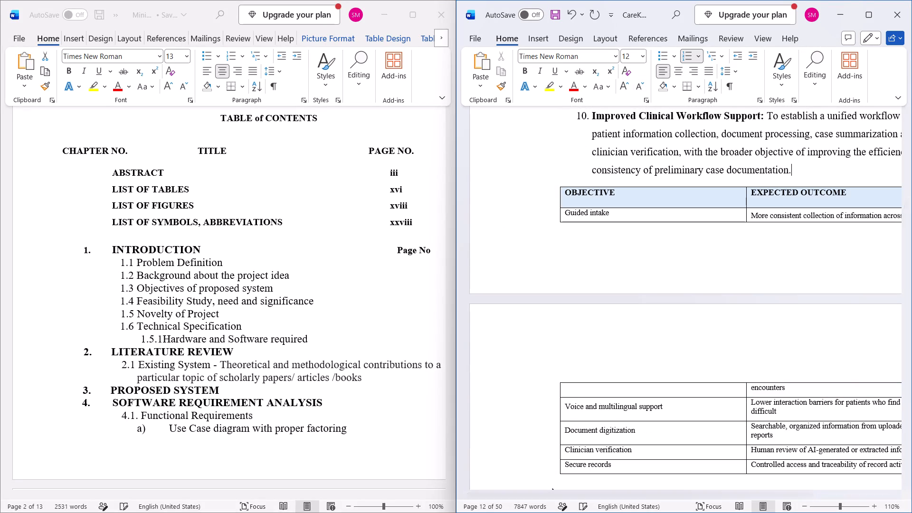
pyautogui.press('Return')
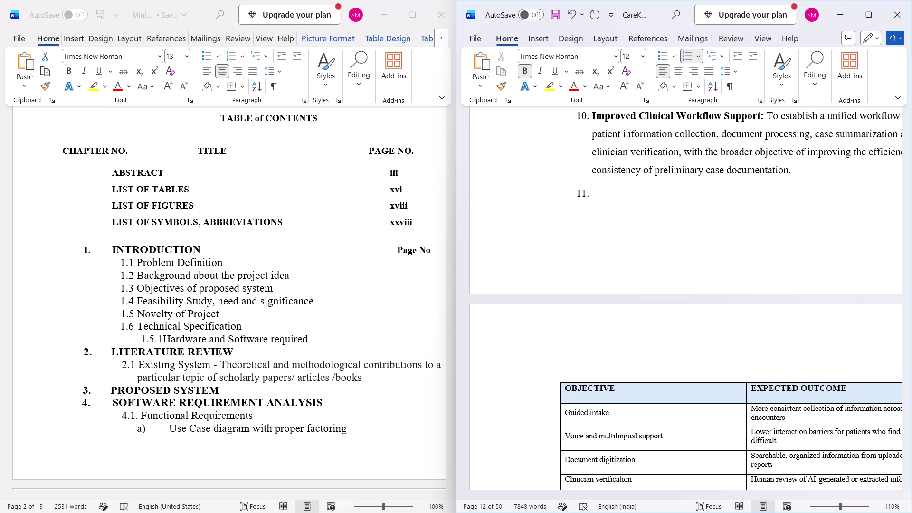
pyautogui.press('BackSpace')
pyautogui.press('BackSpace')
pyautogui.press('BackSpace')
# Look over the pages from the 1.3 objectives list to the start of Chapter 2.
pyautogui.scroll(3, 741, 214)
pyautogui.scroll(-1, 741, 214)
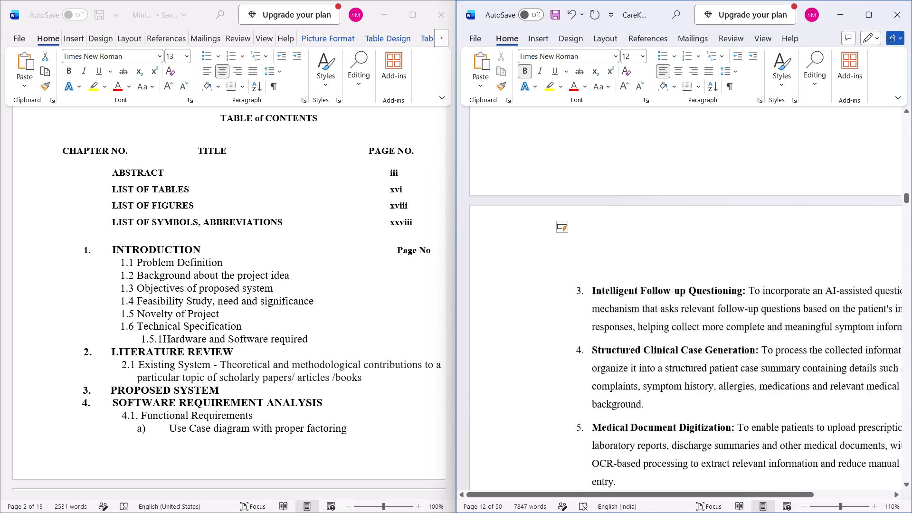
pyautogui.scroll(-4, 741, 214)
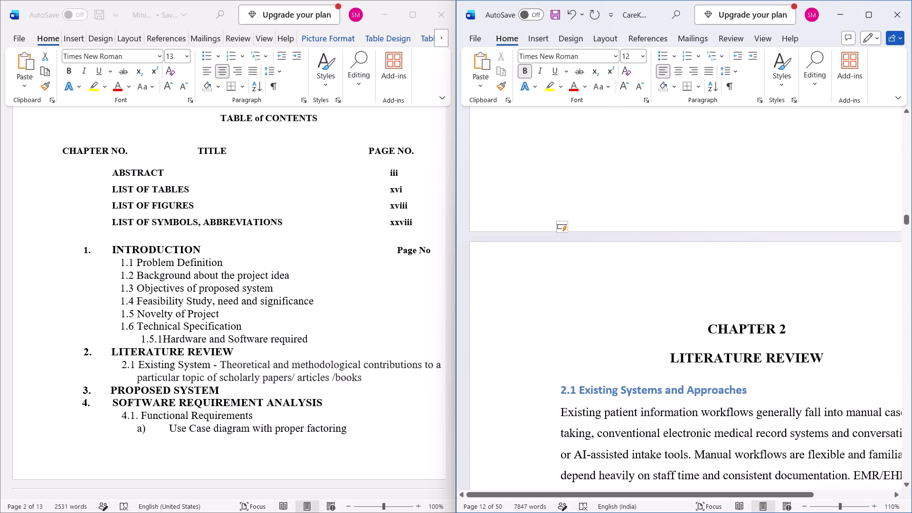
pyautogui.scroll(4, 741, 214)
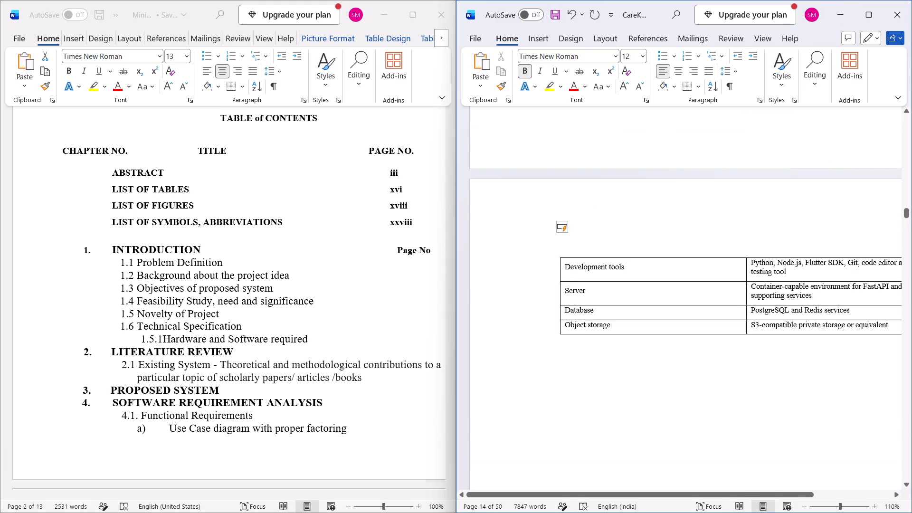
pyautogui.scroll(3, 741, 214)
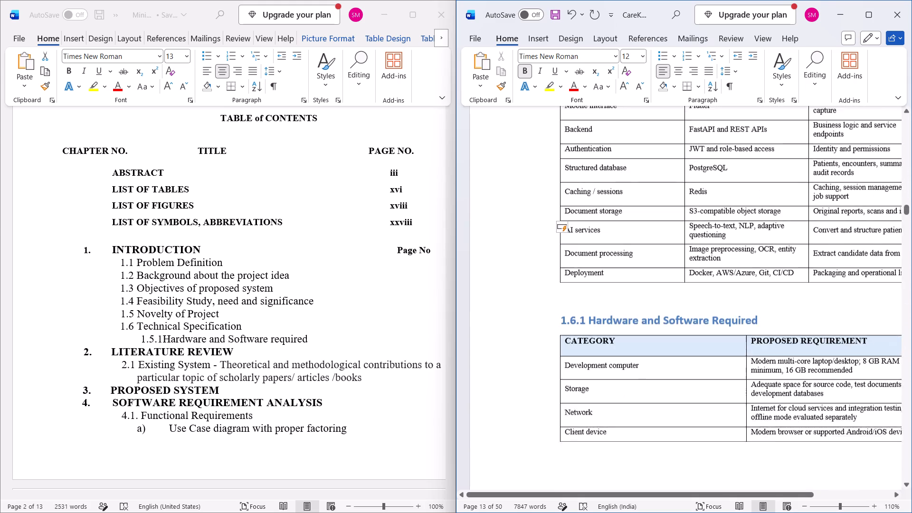
pyautogui.scroll(3, 741, 214)
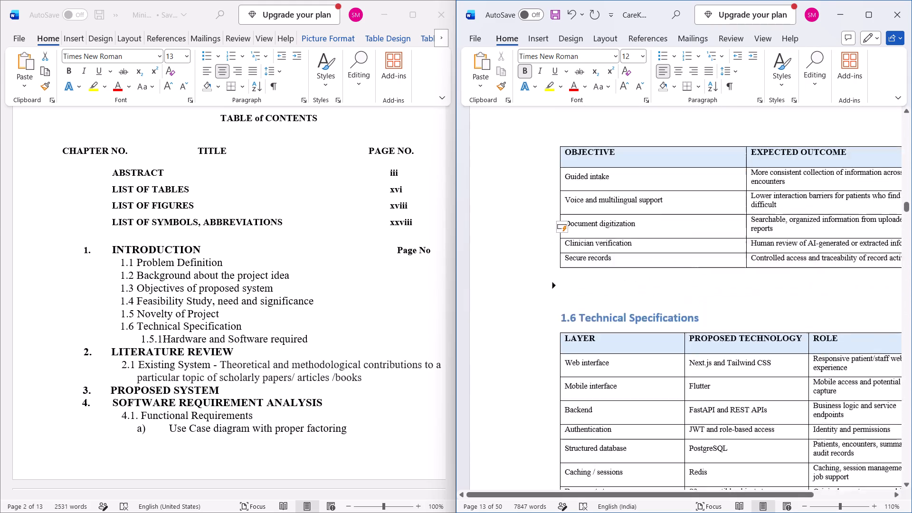
pyautogui.scroll(2, 741, 214)
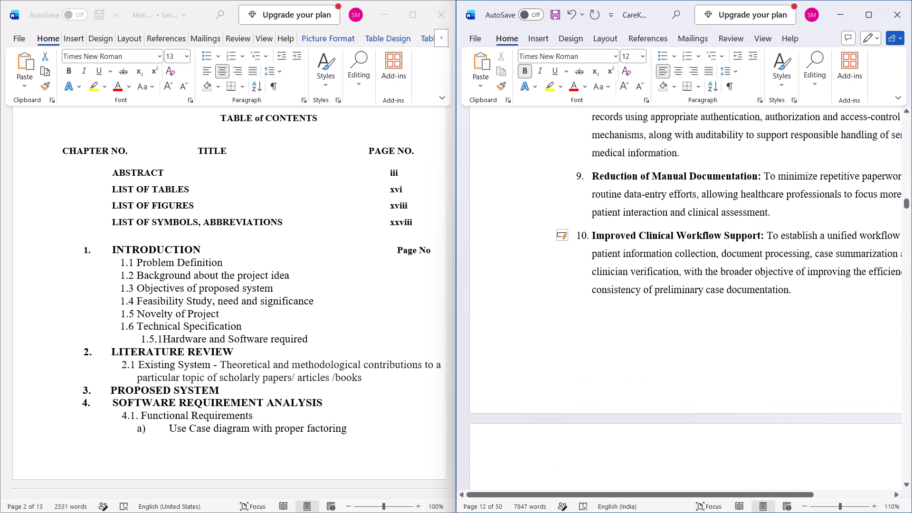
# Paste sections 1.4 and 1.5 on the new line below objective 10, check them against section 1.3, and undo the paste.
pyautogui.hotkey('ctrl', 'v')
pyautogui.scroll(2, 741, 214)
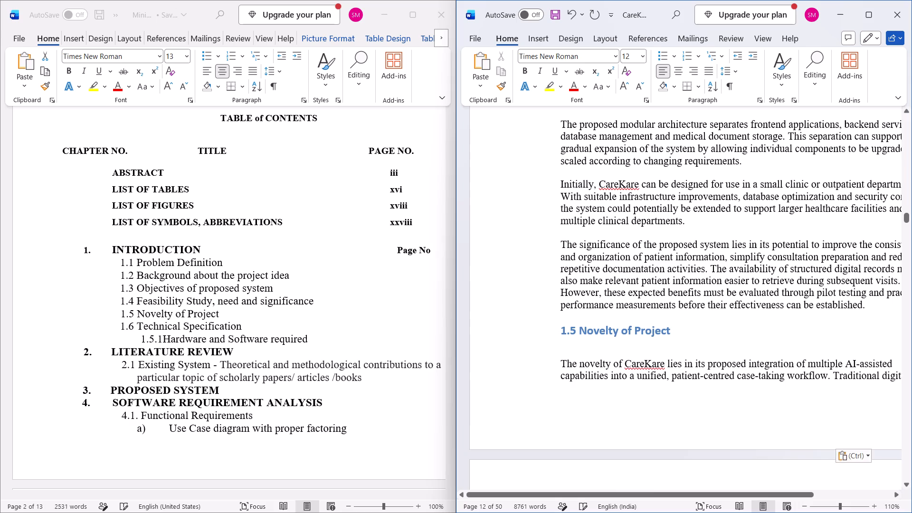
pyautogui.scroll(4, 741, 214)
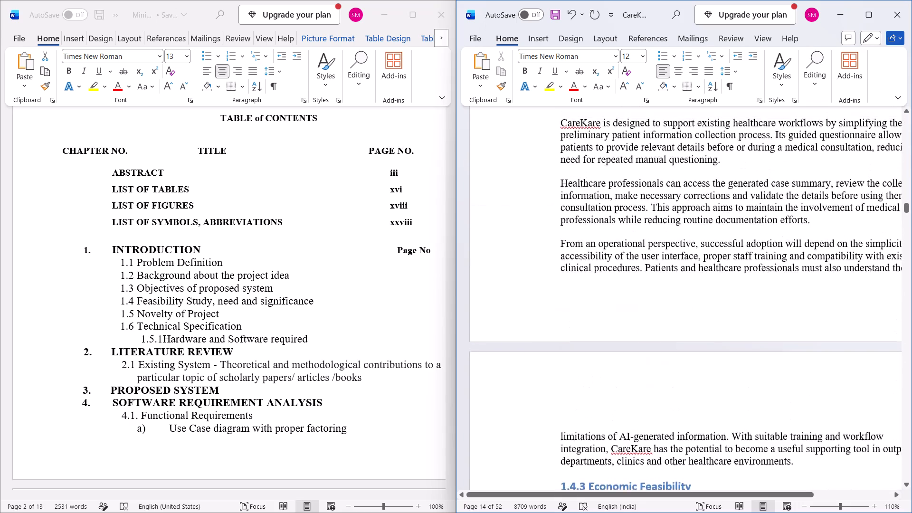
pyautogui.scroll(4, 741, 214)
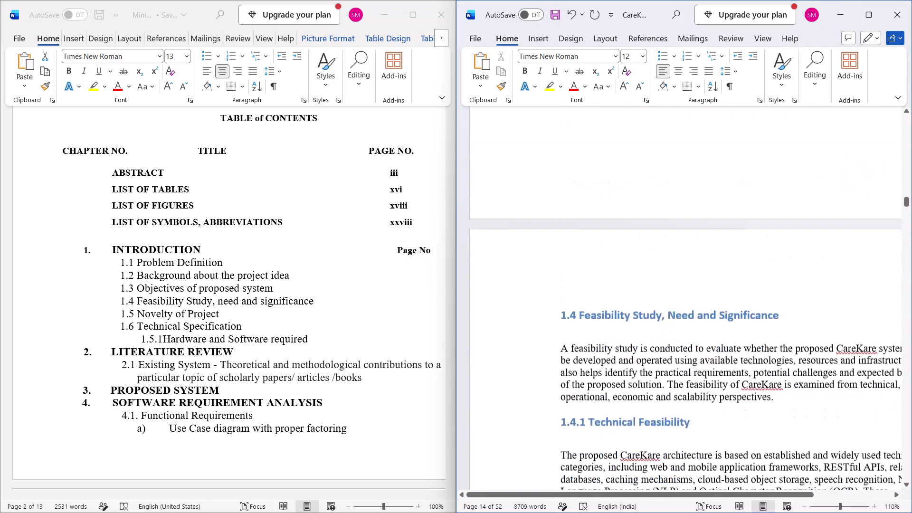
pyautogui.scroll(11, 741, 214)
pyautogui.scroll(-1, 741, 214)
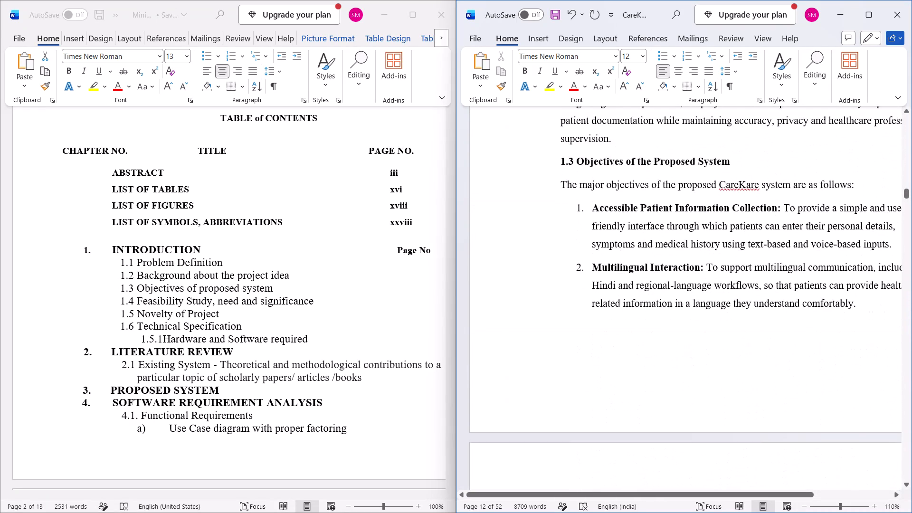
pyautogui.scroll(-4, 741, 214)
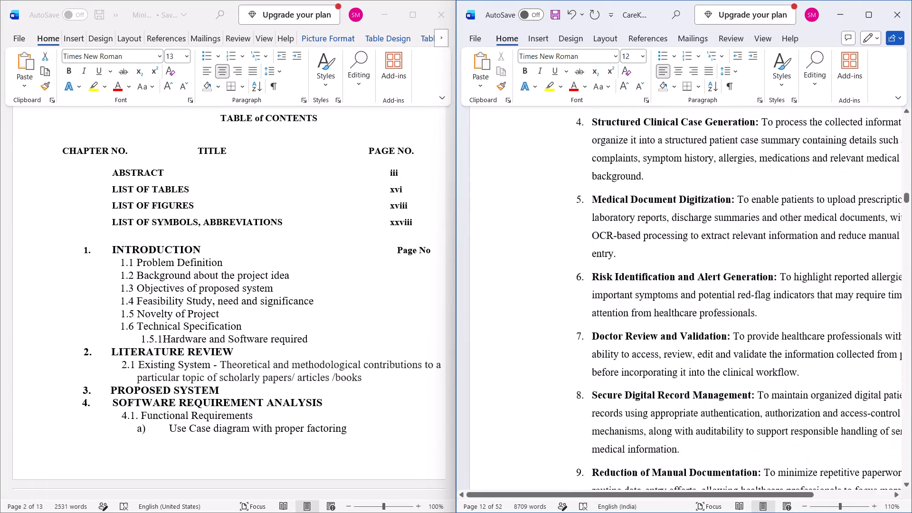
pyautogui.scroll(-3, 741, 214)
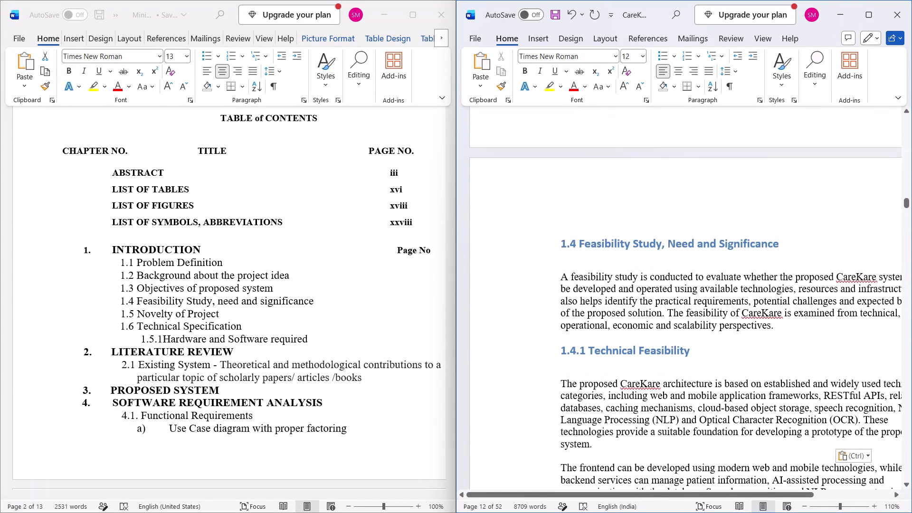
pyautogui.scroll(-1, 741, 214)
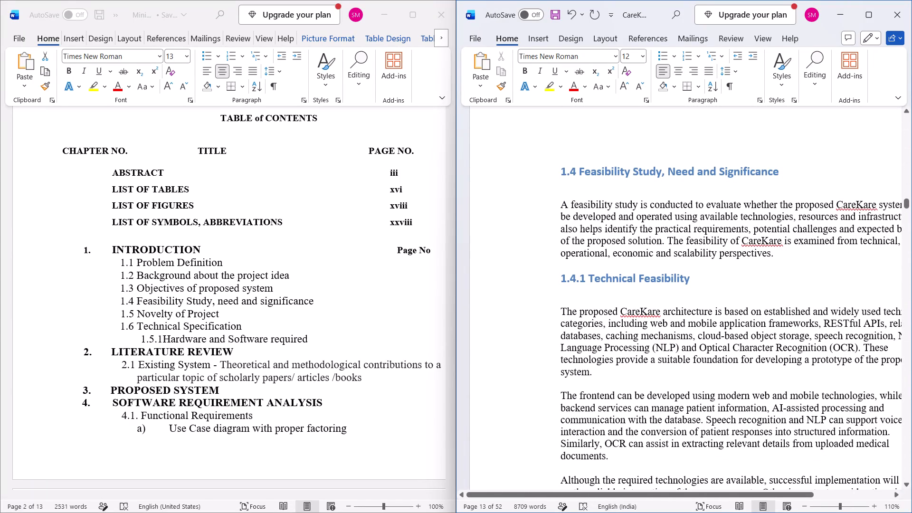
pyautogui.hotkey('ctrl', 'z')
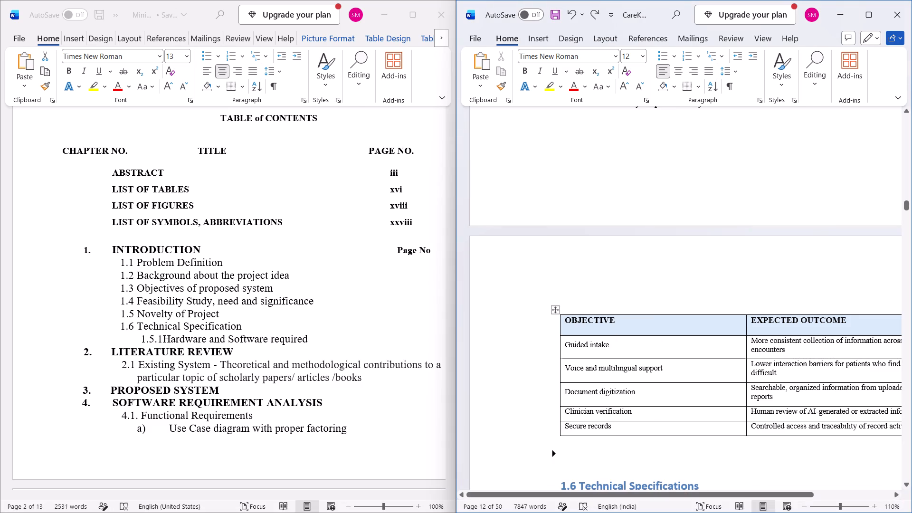
pyautogui.hotkey('ctrl', 'v')
# Apply the Normal style to the heading "1.4.2 Operational Feasibility", and make it bold at 12 pt.
pyautogui.scroll(2, 599, 300)
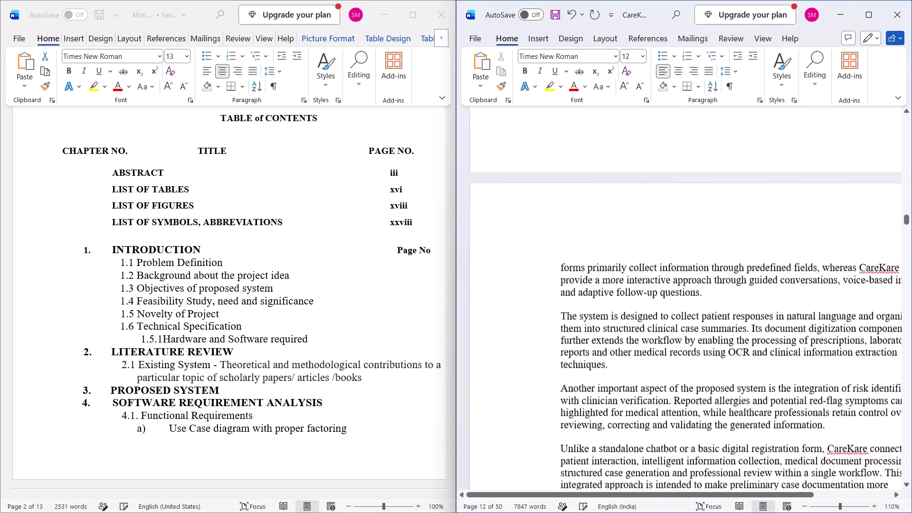
pyautogui.scroll(4, 599, 300)
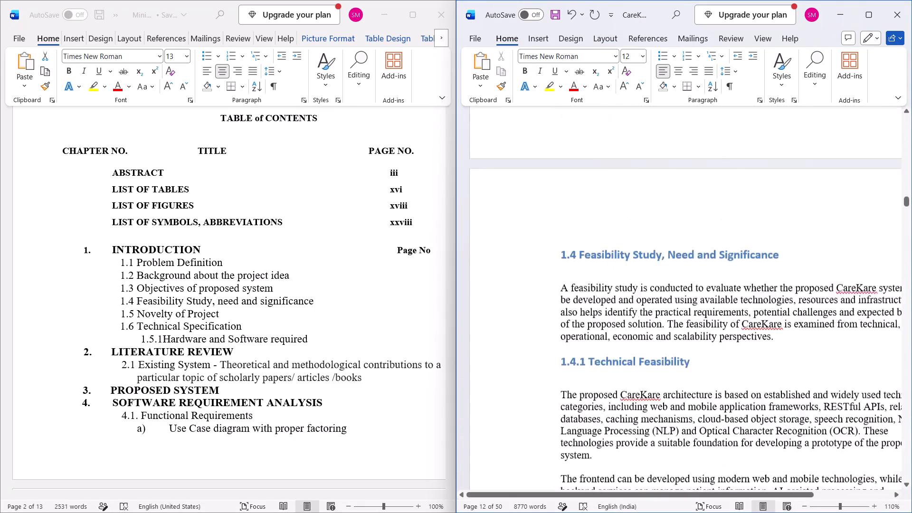
pyautogui.scroll(-1, 599, 300)
pyautogui.scroll(1, 599, 300)
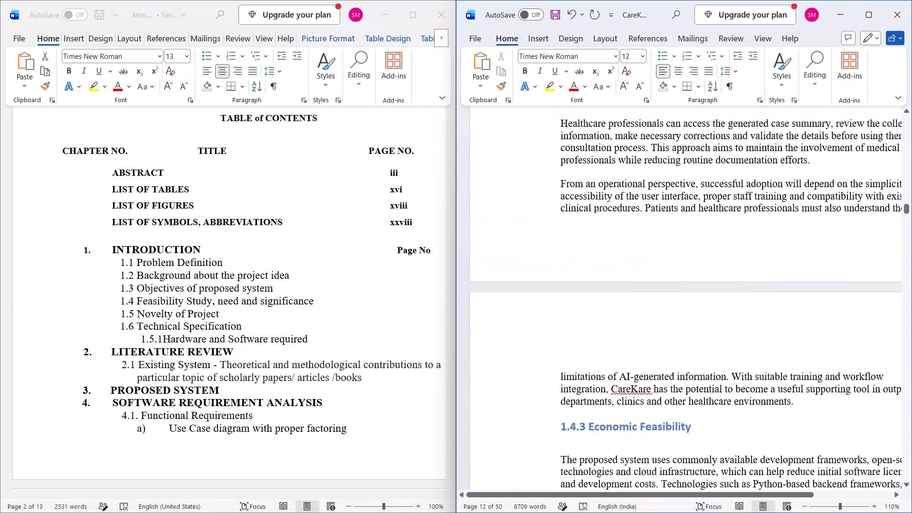
pyautogui.scroll(1, 599, 300)
pyautogui.moveTo(704, 337); pyautogui.dragTo(555, 336)
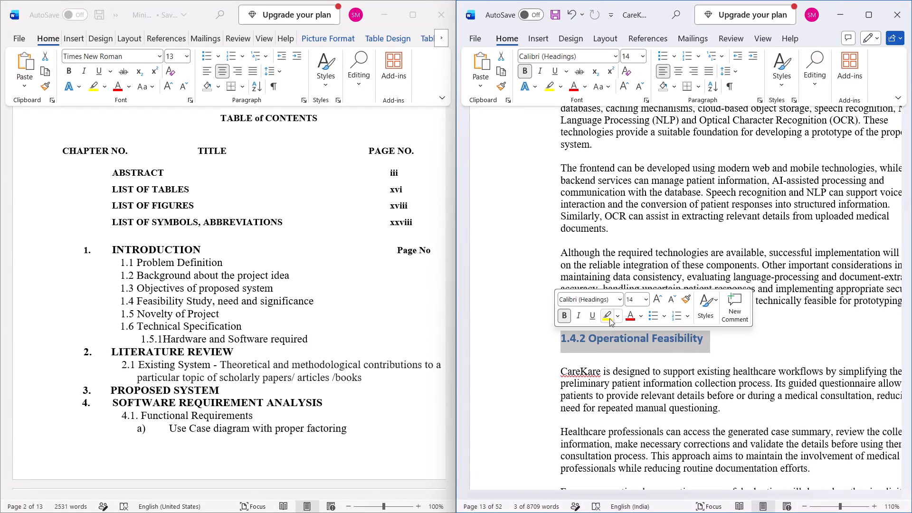
pyautogui.click(622, 318)
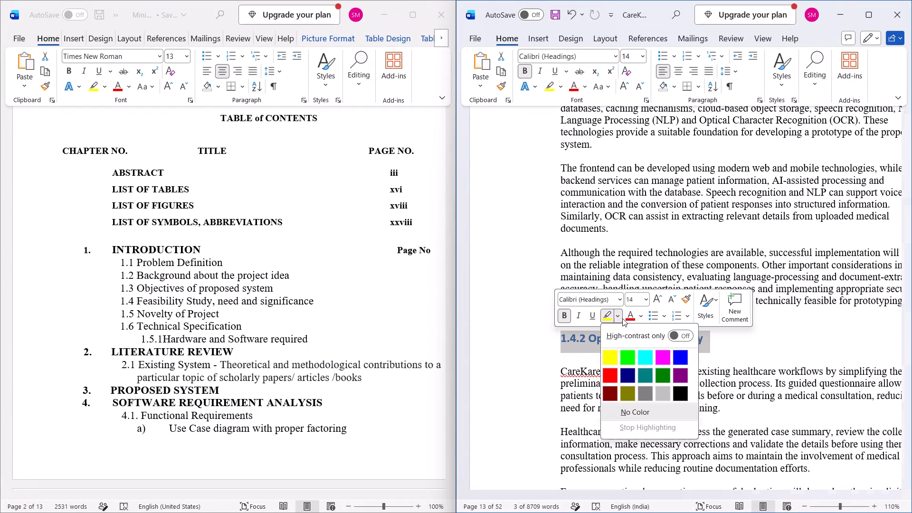
pyautogui.click(622, 318)
pyautogui.click(715, 302)
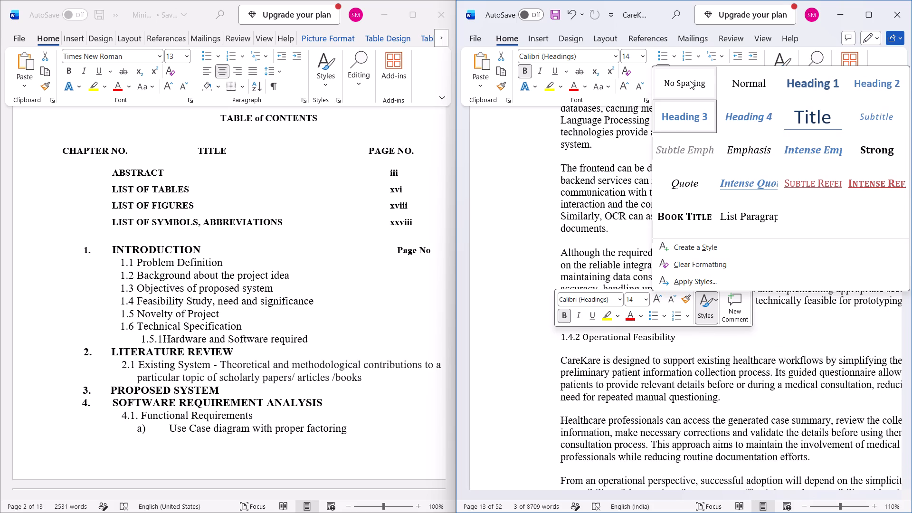
pyautogui.click(760, 95)
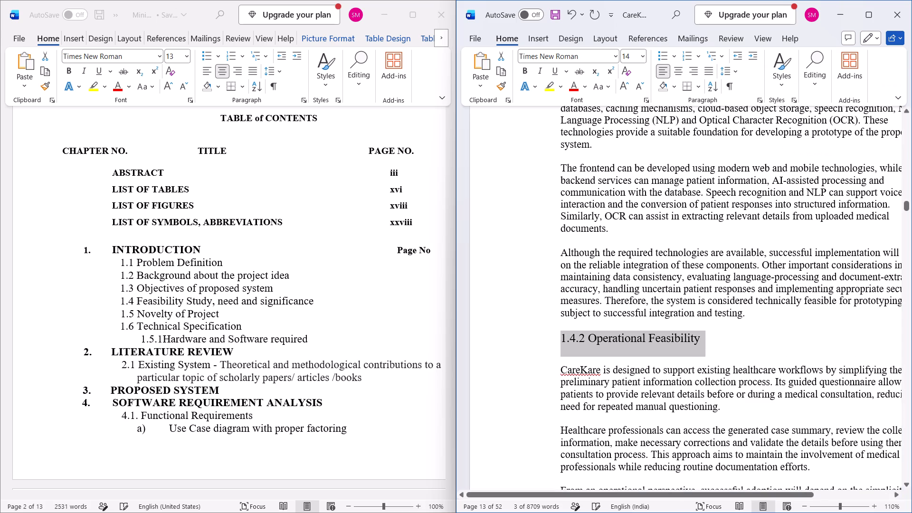
pyautogui.click(703, 341)
pyautogui.moveTo(700, 338); pyautogui.dragTo(560, 331)
pyautogui.click(570, 311)
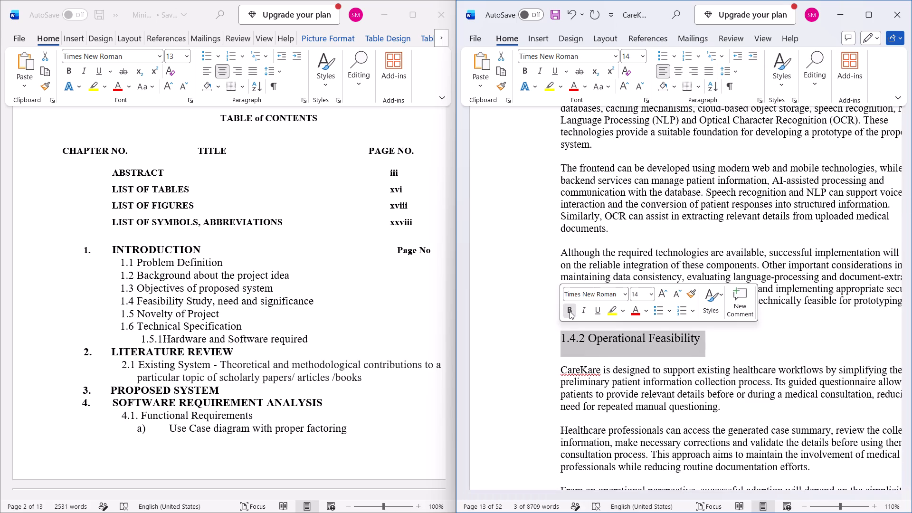
pyautogui.click(677, 295)
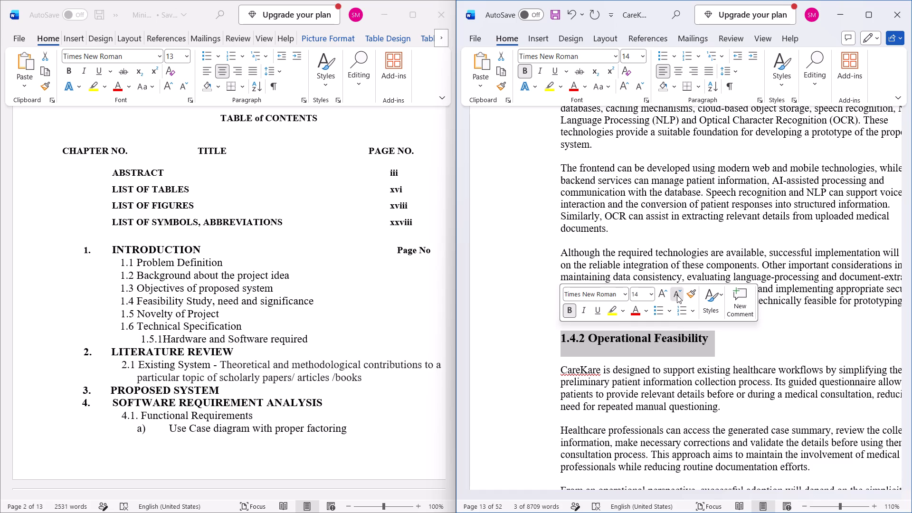
pyautogui.click(734, 338)
# Apply the Normal style to the heading "1.4.3 Economic Feasibility" and make it bold.
pyautogui.scroll(-2, 734, 338)
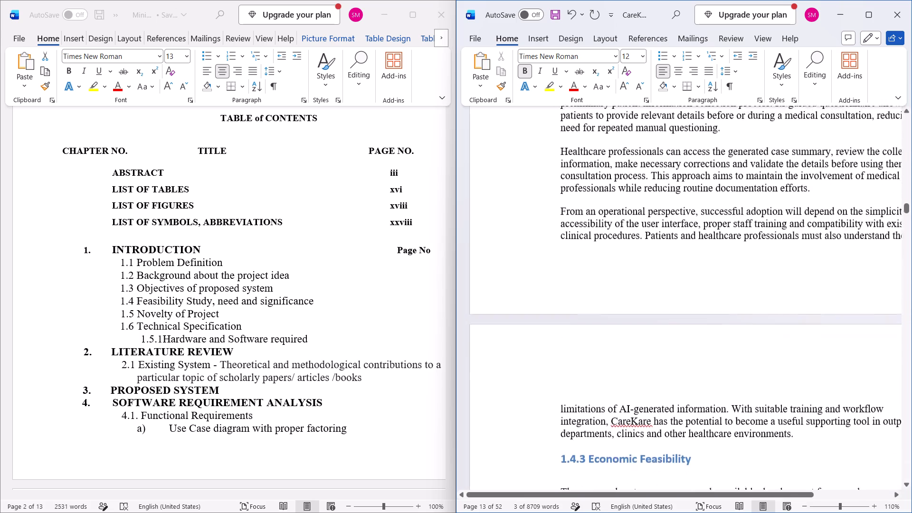
pyautogui.scroll(-1, 734, 338)
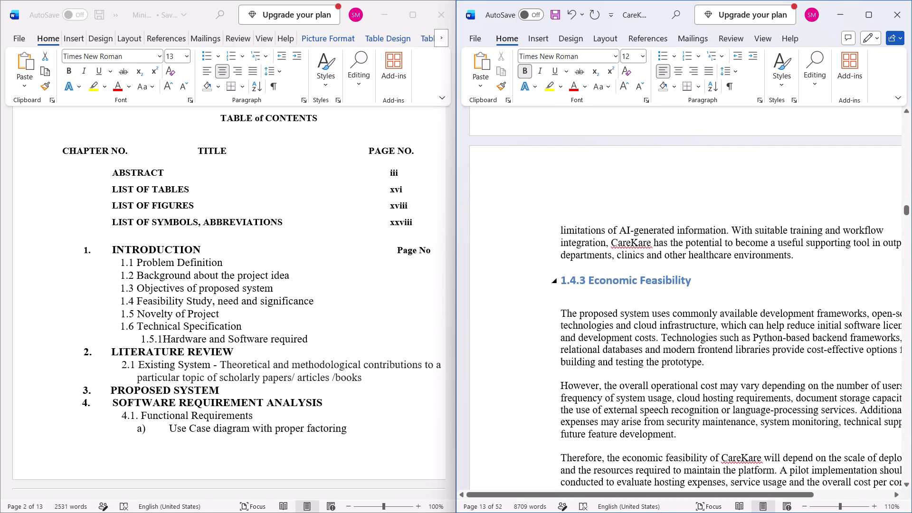
pyautogui.moveTo(694, 279); pyautogui.dragTo(555, 275)
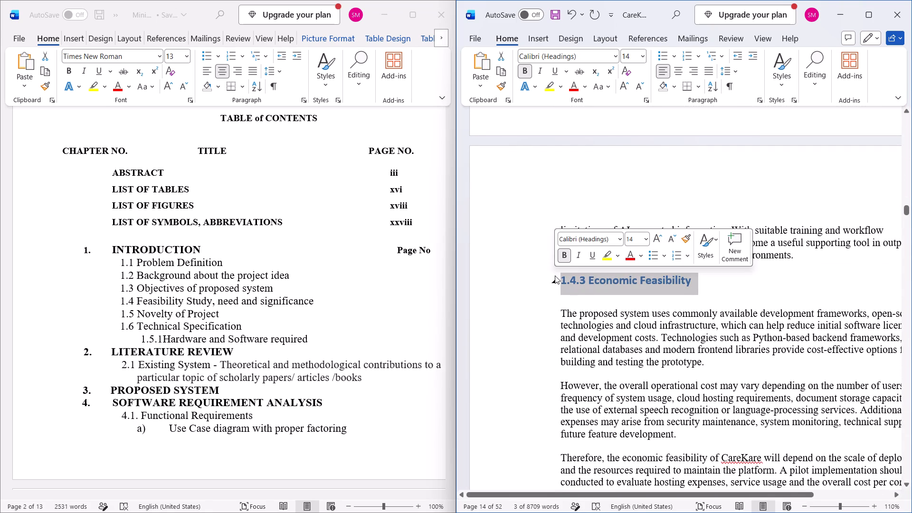
pyautogui.hotkey('ctrl', 'c')
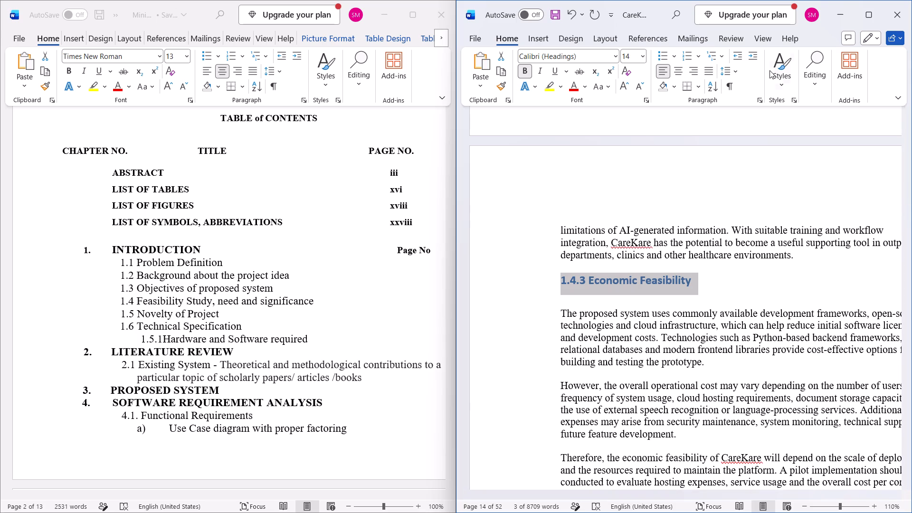
pyautogui.click(777, 85)
pyautogui.click(734, 108)
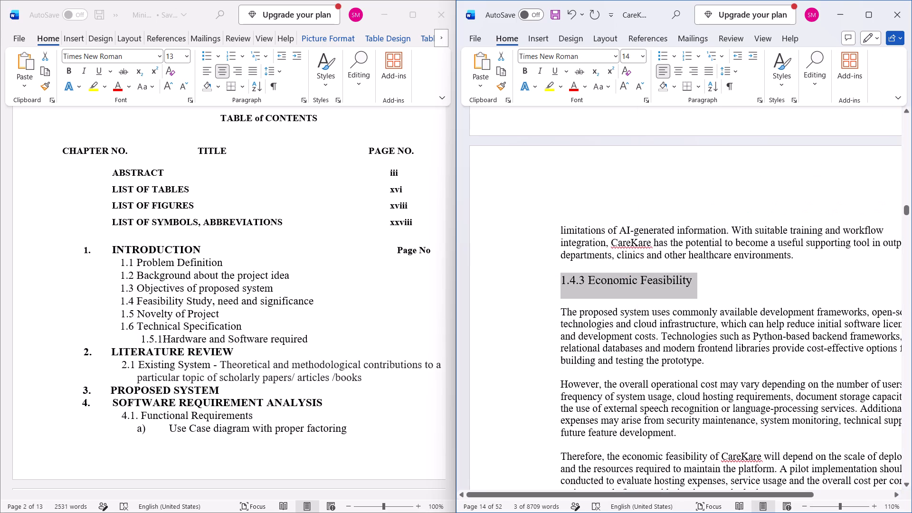
pyautogui.click(525, 72)
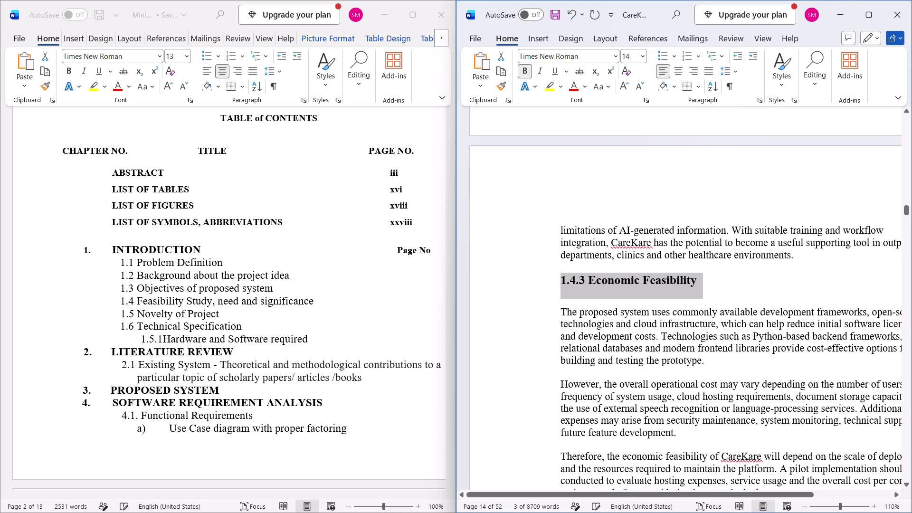
pyautogui.click(610, 181)
# Apply the Normal style to the heading "1.4.4 Scalability and Significance".
pyautogui.scroll(-6, 610, 181)
pyautogui.scroll(1, 610, 181)
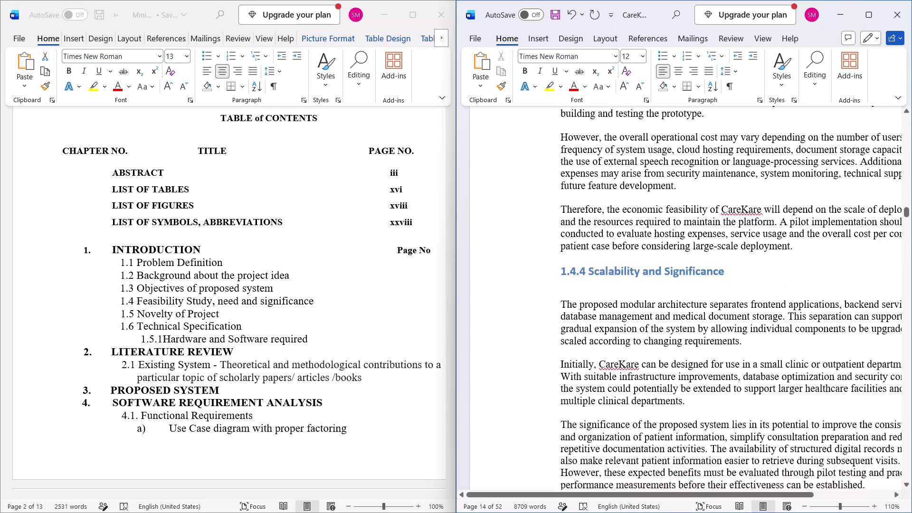
pyautogui.scroll(2, 610, 181)
pyautogui.scroll(-2, 610, 181)
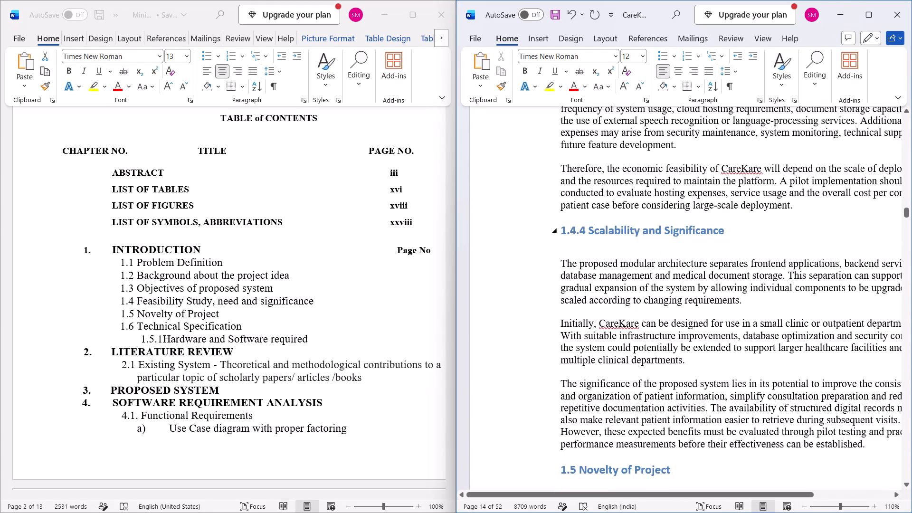
pyautogui.moveTo(730, 232); pyautogui.dragTo(561, 223)
pyautogui.click(568, 203)
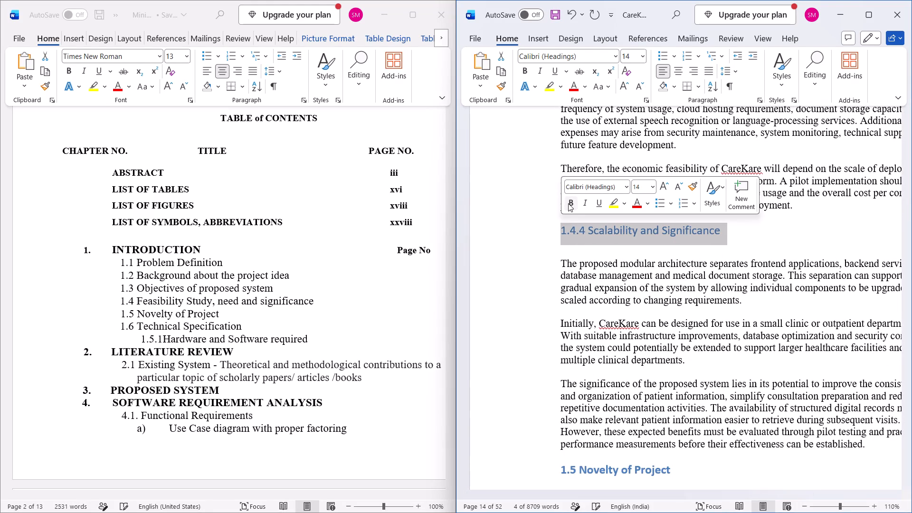
pyautogui.click(568, 203)
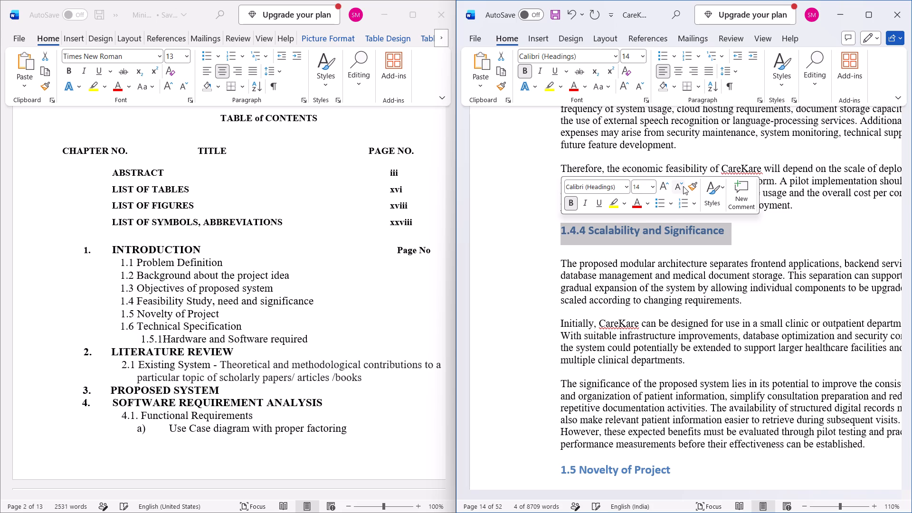
pyautogui.click(683, 186)
pyautogui.click(720, 191)
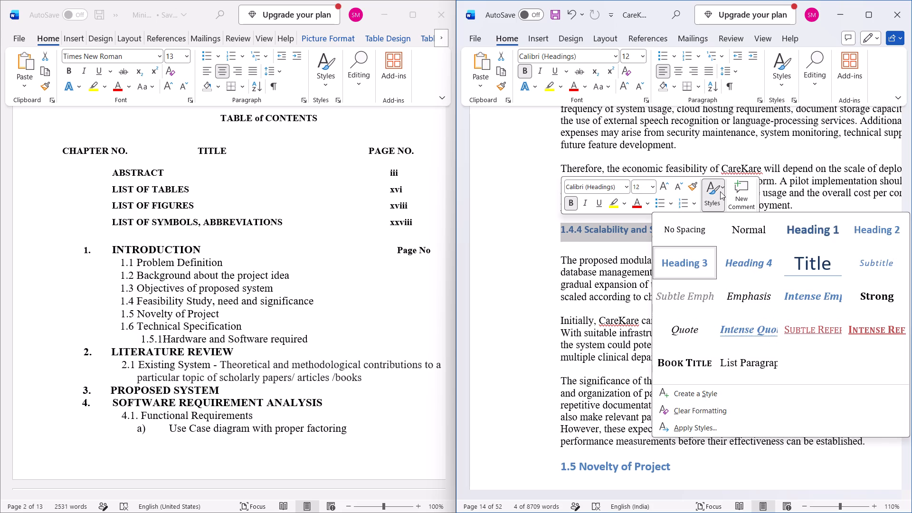
pyautogui.click(746, 229)
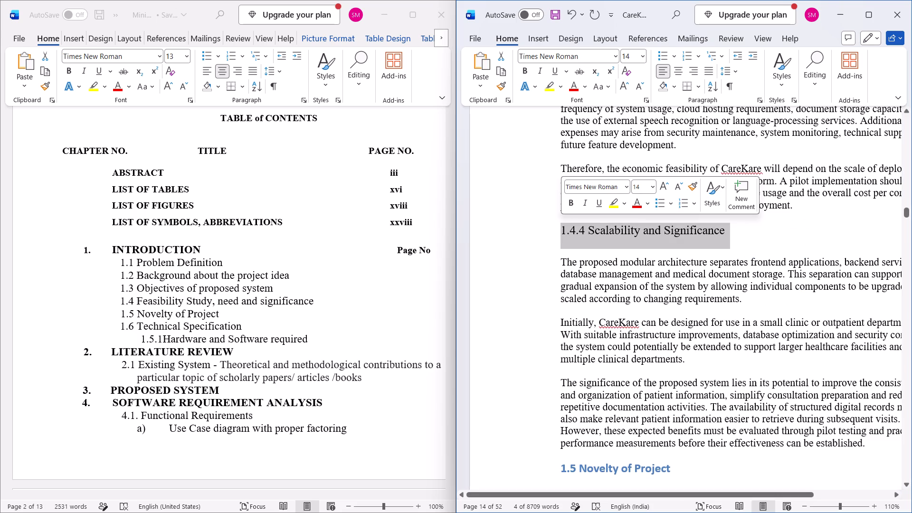
pyautogui.click(752, 244)
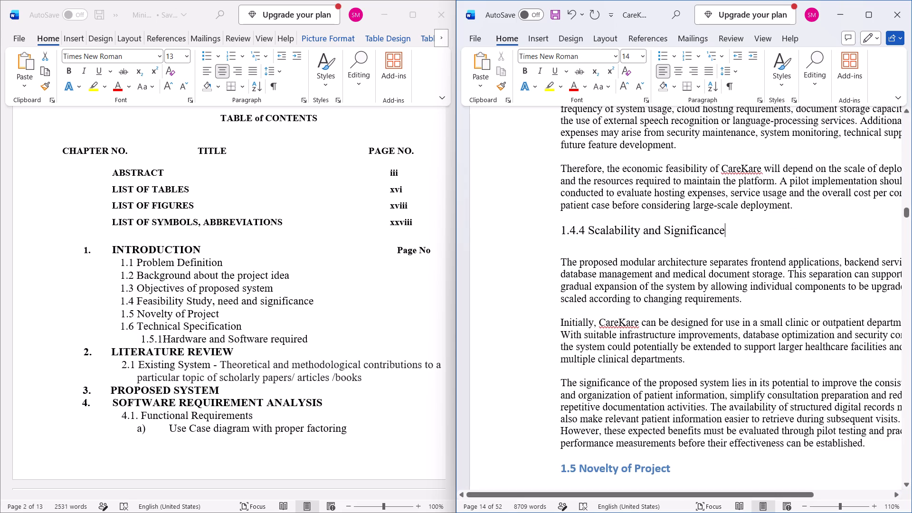
pyautogui.click(756, 259)
# Apply the Normal style to the heading "1.5 Novelty of Project", and make it bold at 12 pt.
pyautogui.scroll(-2, 706, 241)
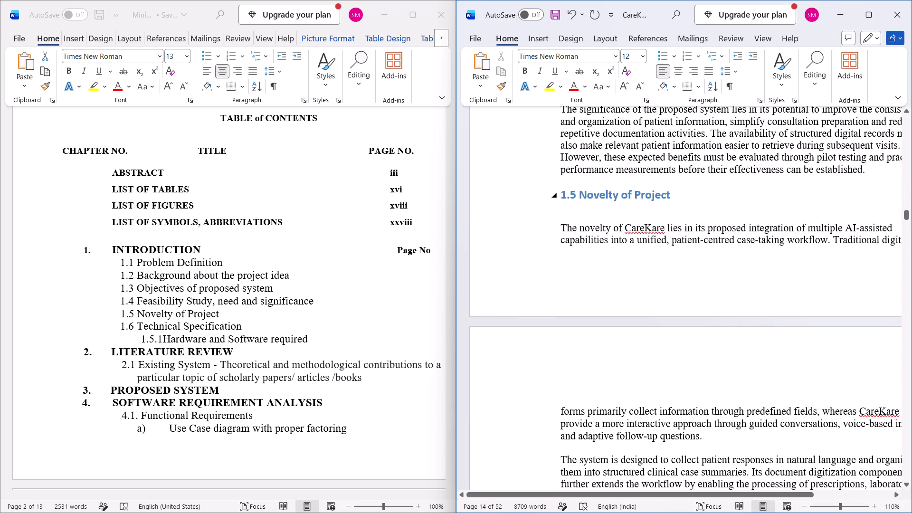
pyautogui.moveTo(671, 199); pyautogui.dragTo(569, 202)
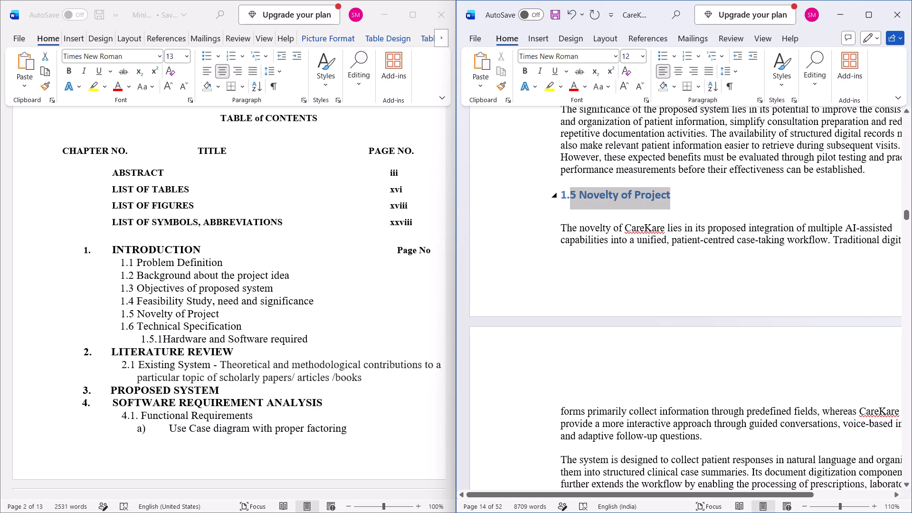
pyautogui.moveTo(569, 202); pyautogui.dragTo(558, 199)
pyautogui.click(711, 169)
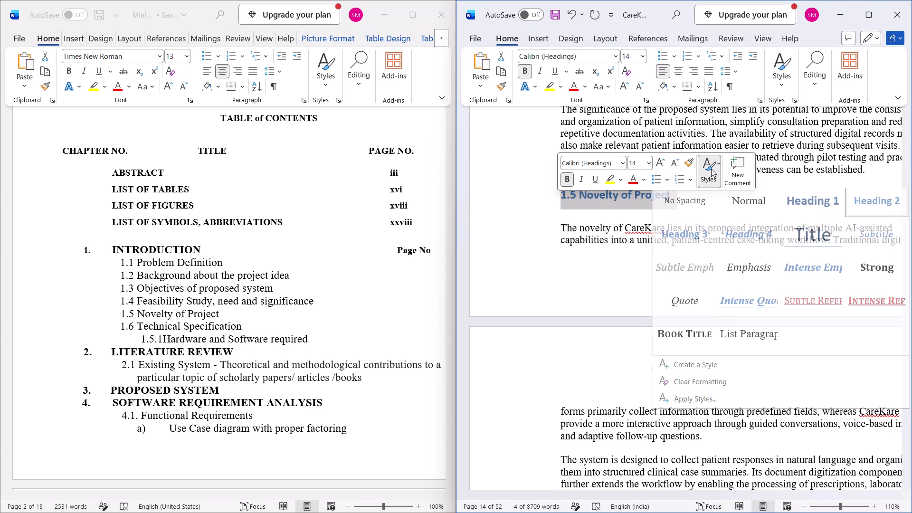
pyautogui.click(754, 204)
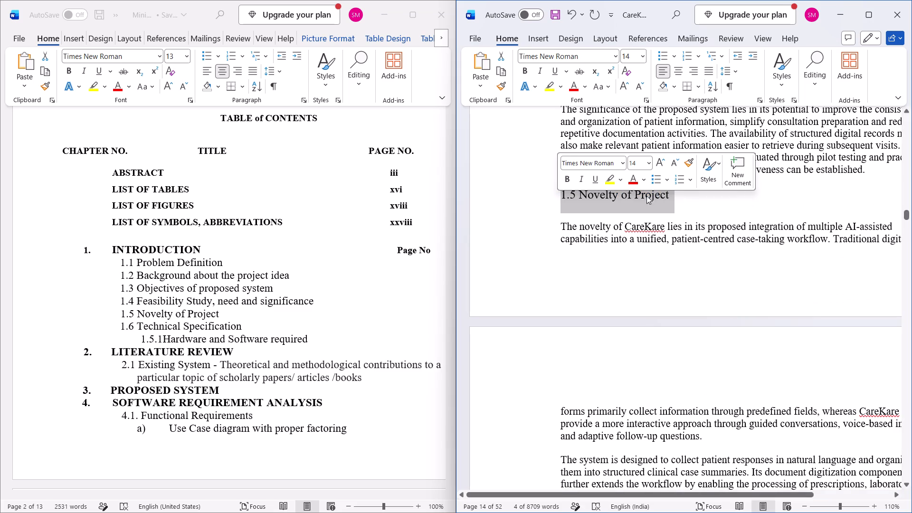
pyautogui.click(568, 174)
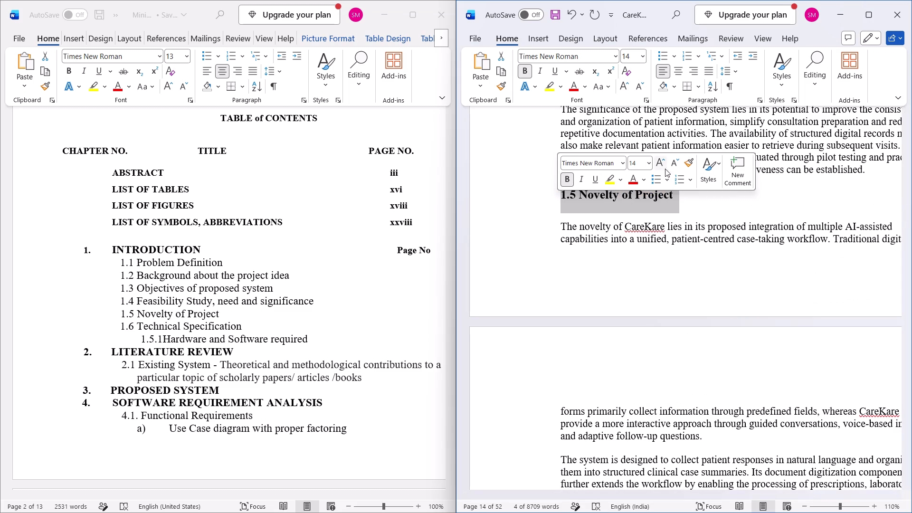
pyautogui.click(672, 166)
pyautogui.click(679, 190)
# Make the heading "1.4.4 Scalability and Significance" bold at 12 pt.
pyautogui.scroll(1, 679, 190)
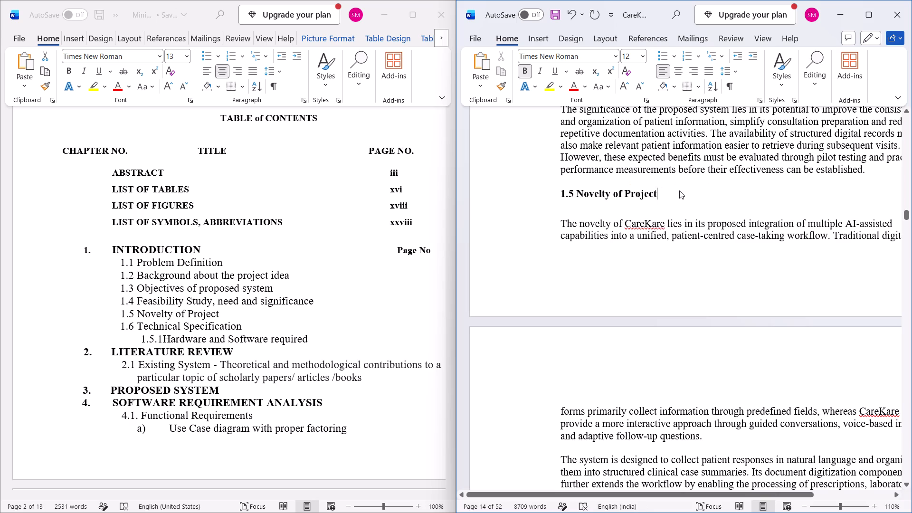
pyautogui.scroll(4, 679, 190)
pyautogui.scroll(-1, 679, 190)
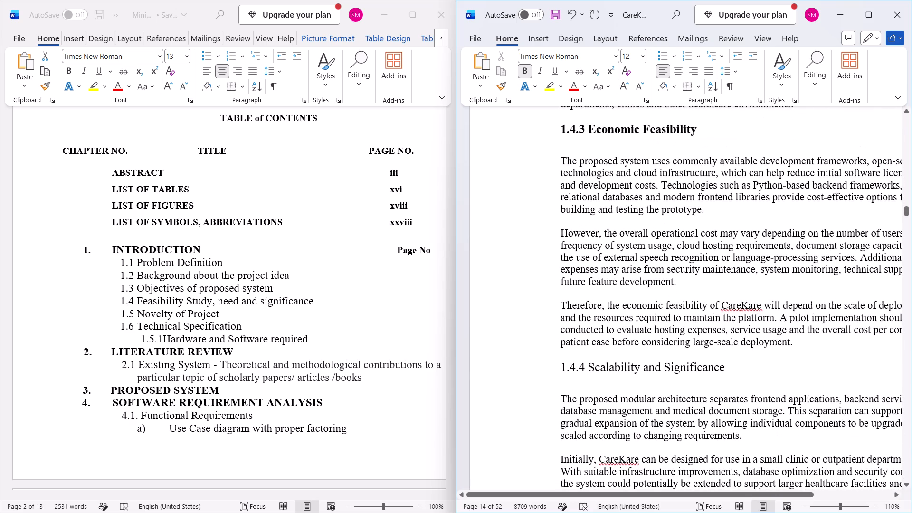
pyautogui.moveTo(731, 370); pyautogui.dragTo(633, 348)
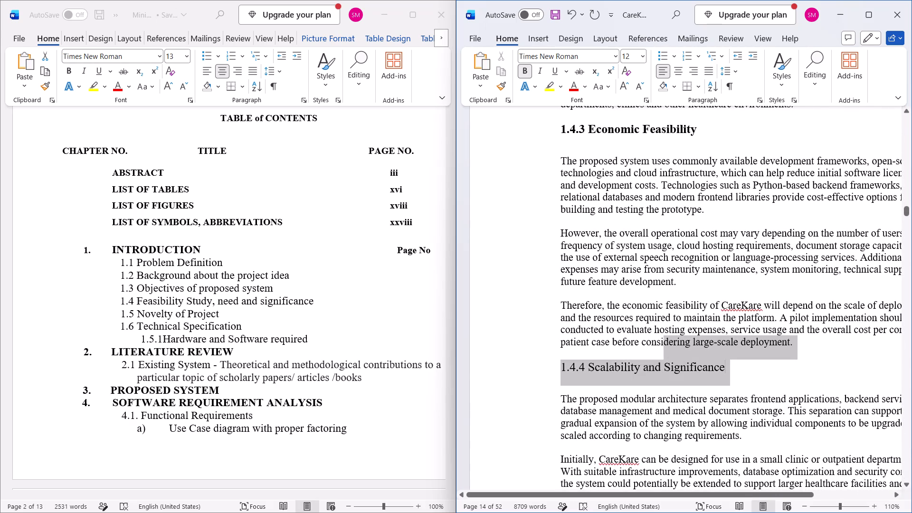
pyautogui.moveTo(633, 348); pyautogui.dragTo(559, 365)
pyautogui.click(572, 343)
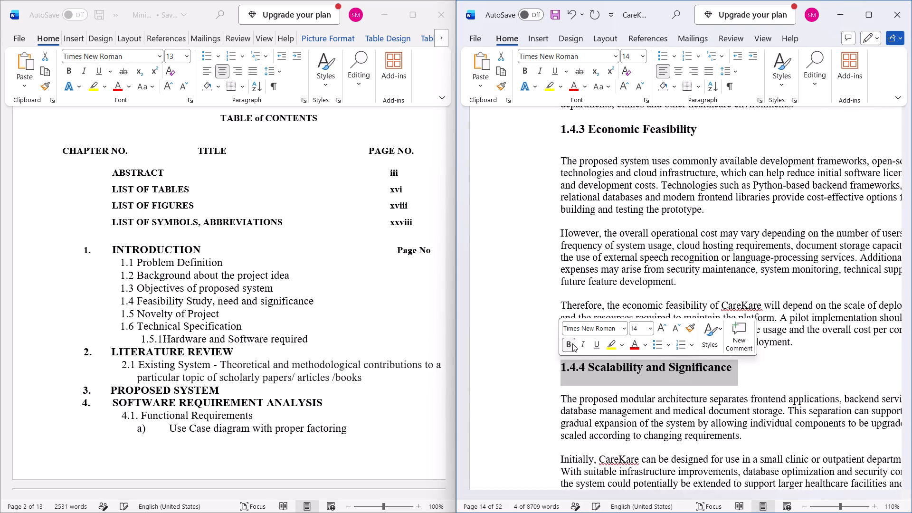
pyautogui.click(674, 331)
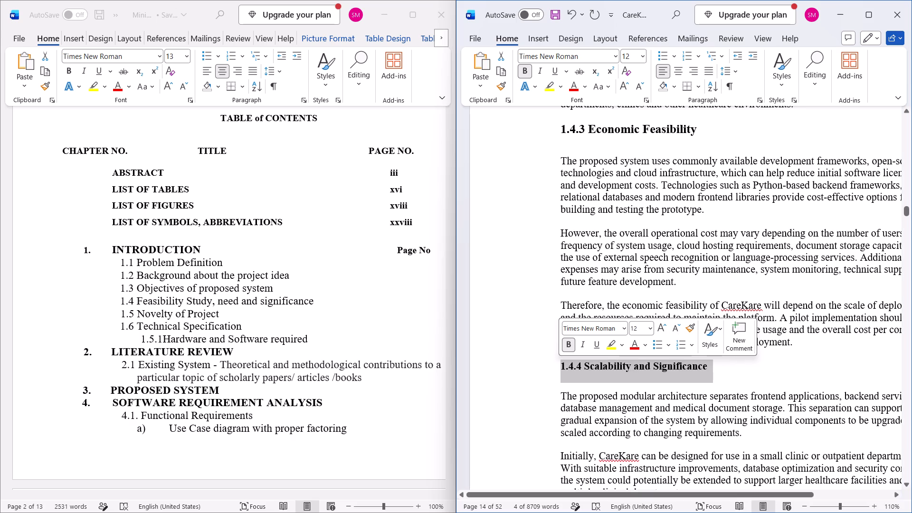
# Set the font size of the heading "1.4.3 Economic Feasibility" to 12 pt.
pyautogui.moveTo(702, 128); pyautogui.dragTo(562, 125)
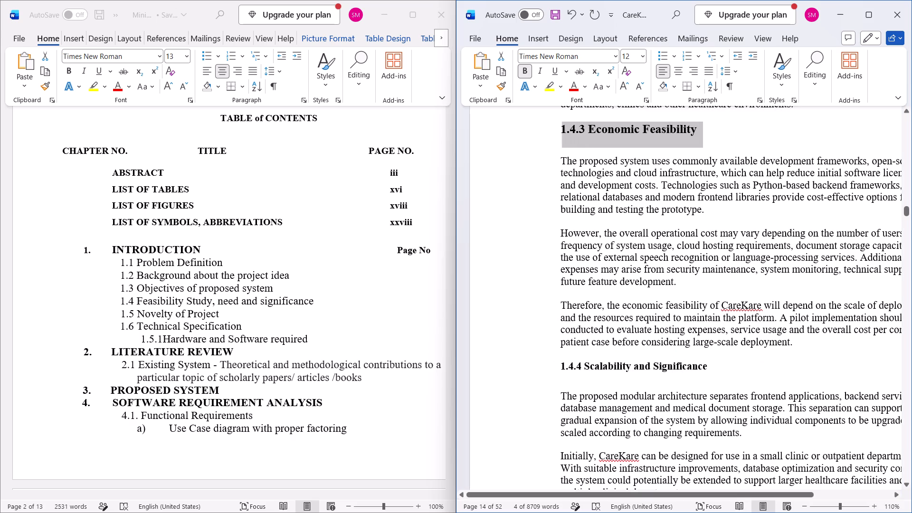
pyautogui.moveTo(562, 125); pyautogui.dragTo(560, 125)
pyautogui.click(677, 86)
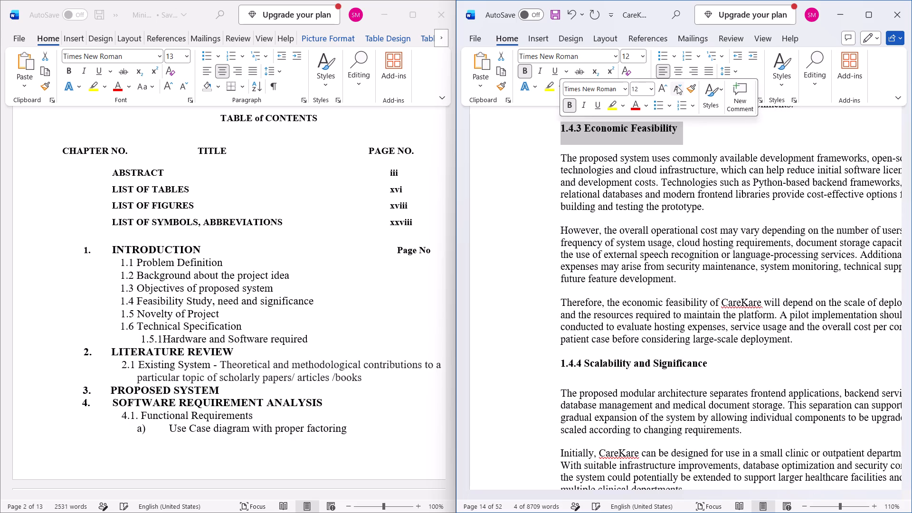
pyautogui.click(702, 123)
# Review the headings and text formatting of Chapter 1, from section 1.1 through the objectives table following section 1.5.
pyautogui.scroll(4, 702, 123)
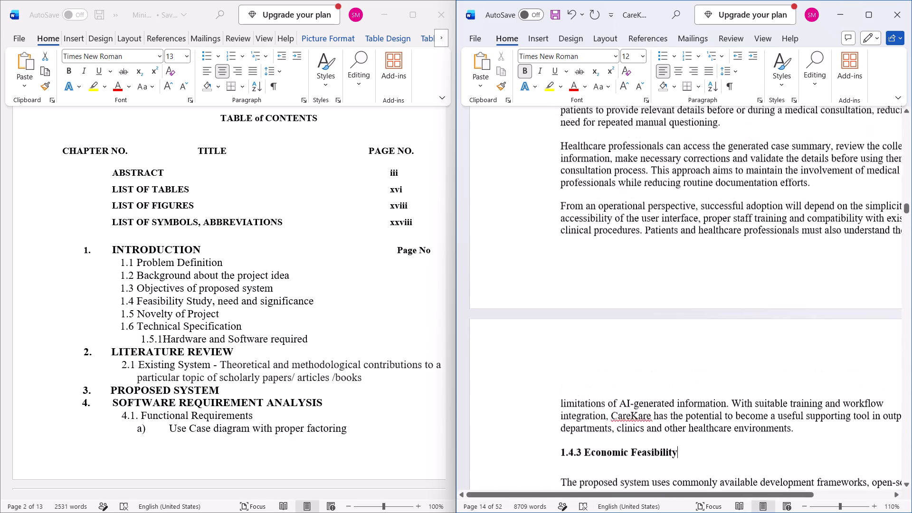
pyautogui.scroll(2, 702, 123)
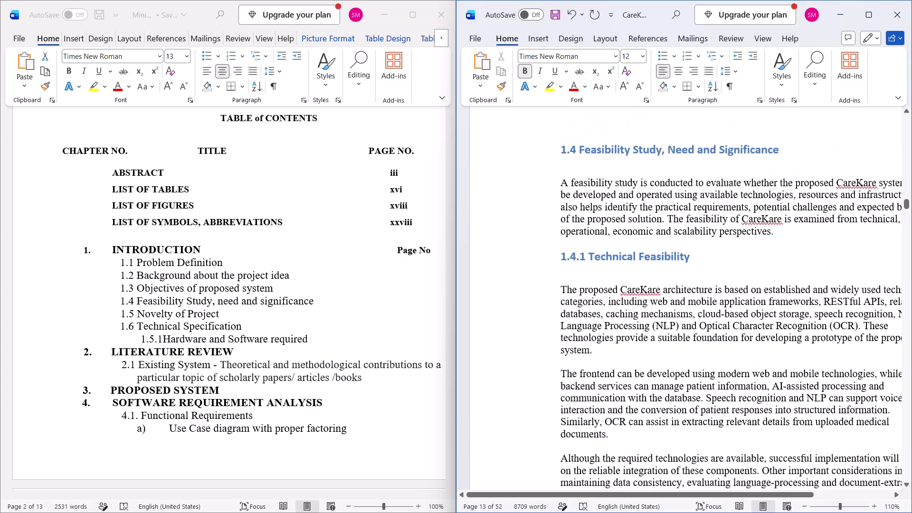
pyautogui.scroll(2, 704, 244)
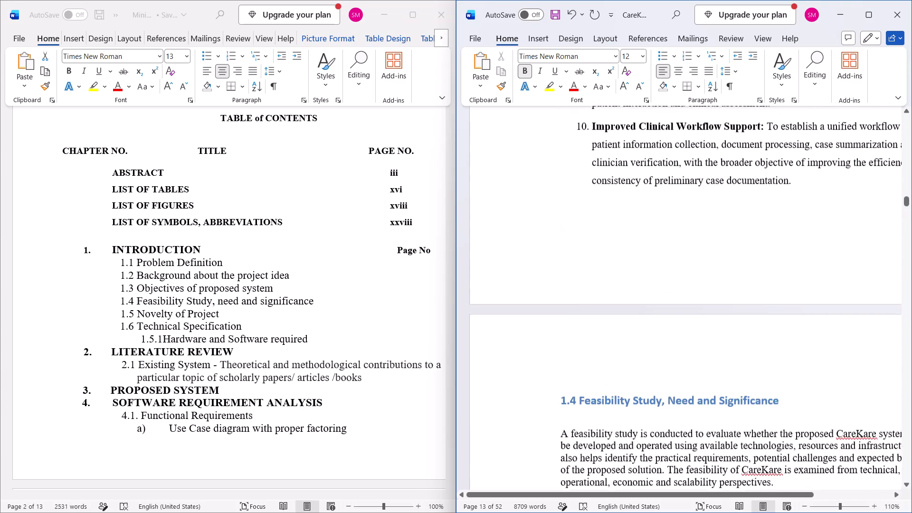
pyautogui.scroll(4, 704, 244)
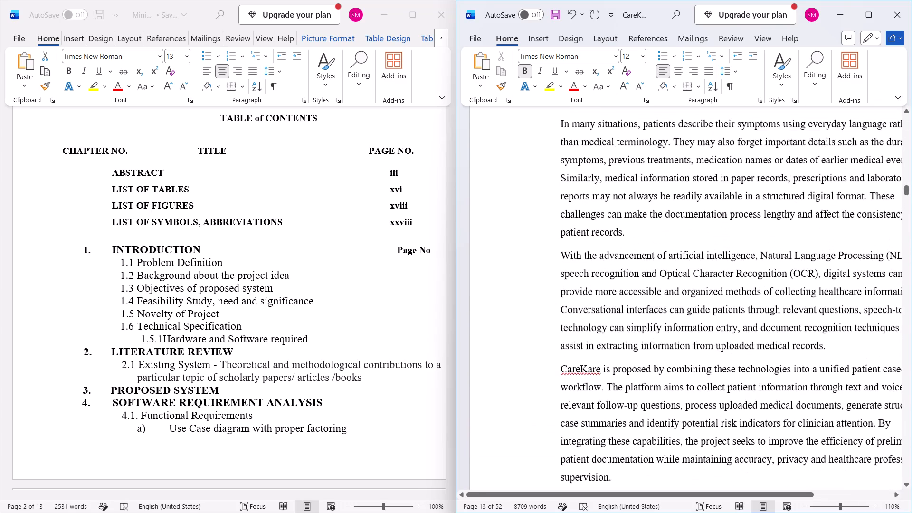
pyautogui.scroll(3, 704, 244)
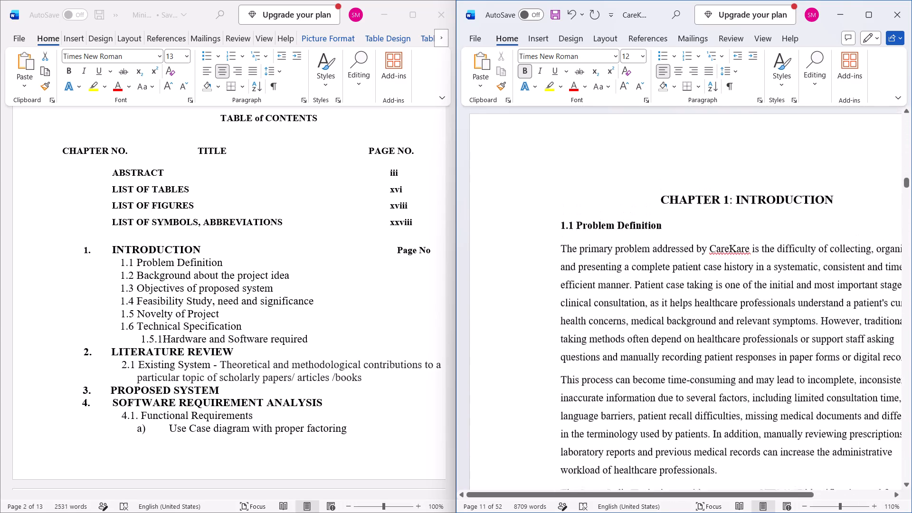
pyautogui.scroll(-11, 704, 244)
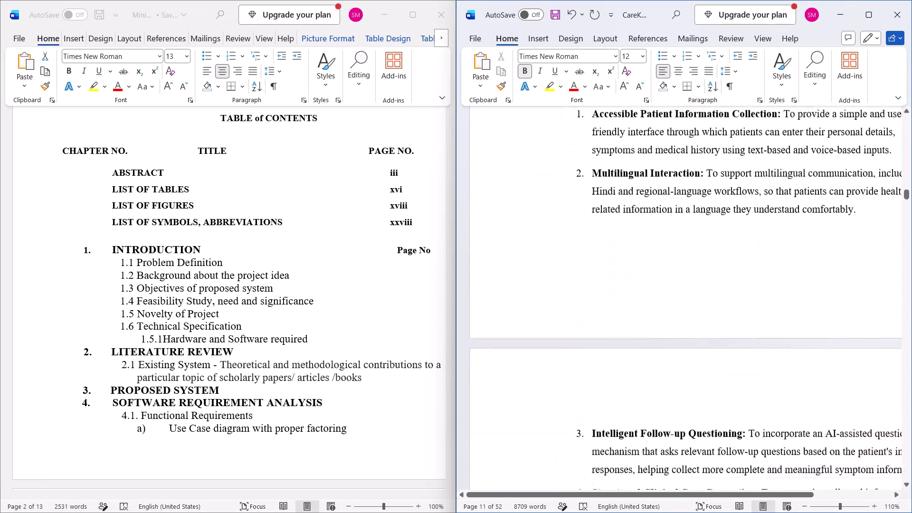
pyautogui.scroll(-4, 704, 244)
pyautogui.scroll(3, 704, 244)
pyautogui.scroll(1, 738, 224)
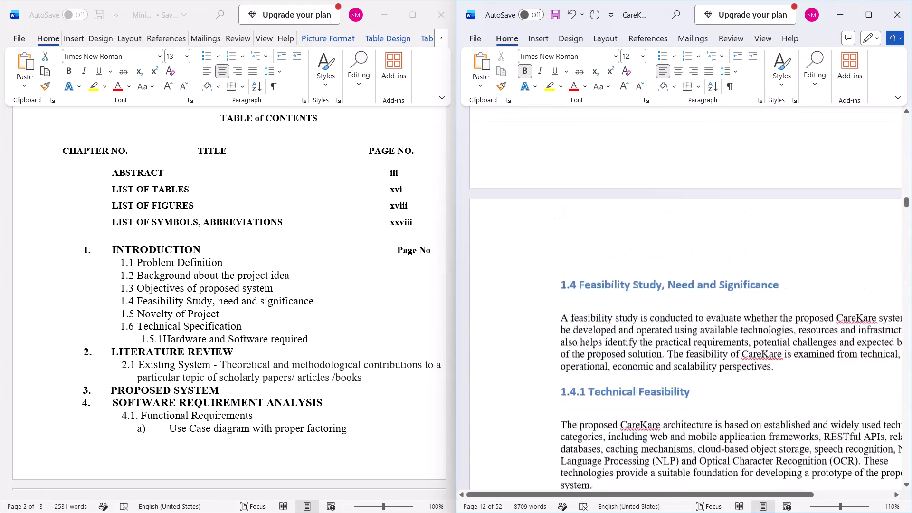
pyautogui.scroll(1, 738, 224)
pyautogui.scroll(-3, 738, 224)
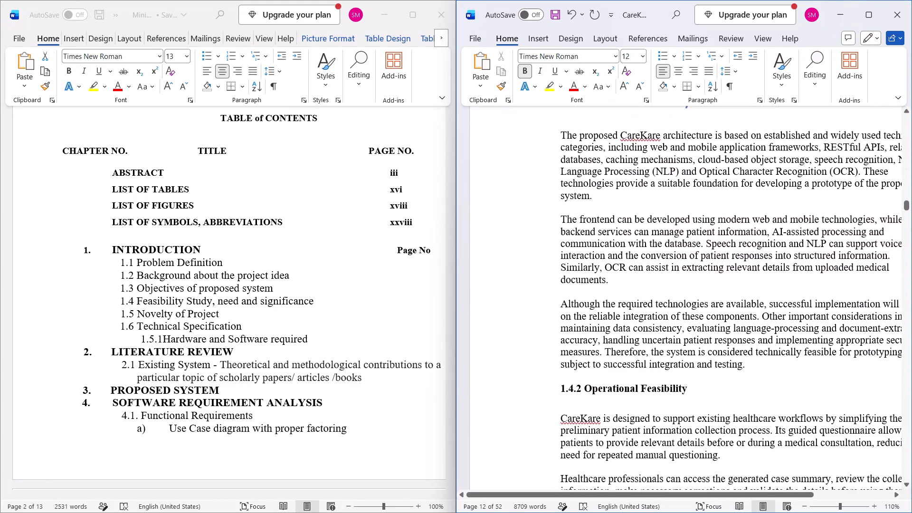
pyautogui.scroll(-5, 738, 224)
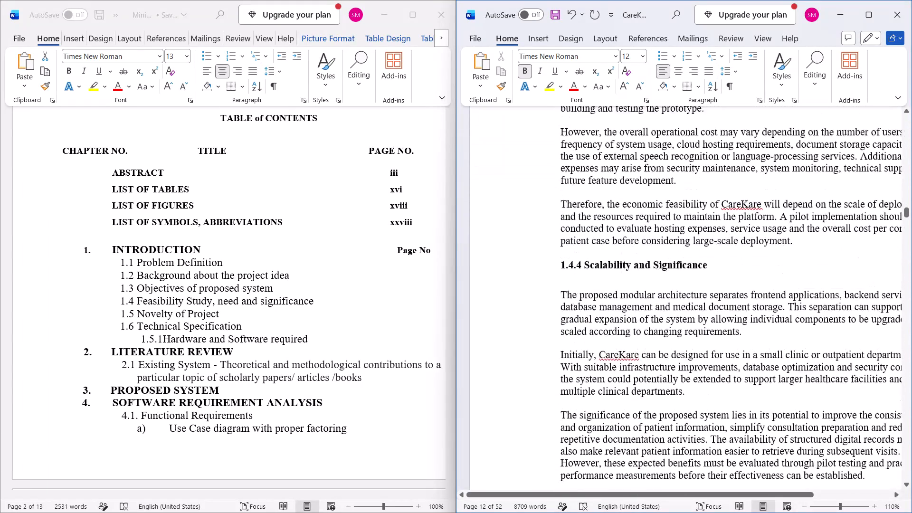
pyautogui.scroll(-3, 738, 224)
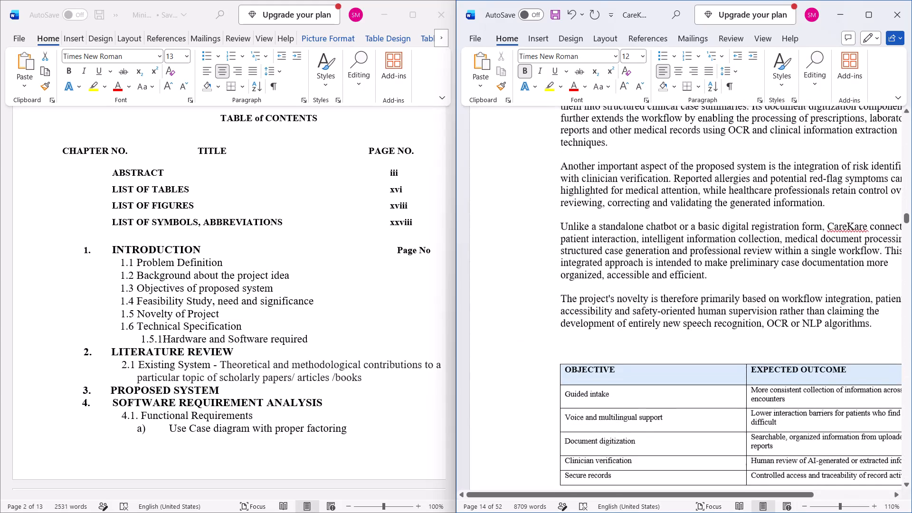
pyautogui.scroll(-1, 738, 224)
# Apply the Normal style to the heading "1.4.1 Technical Feasibility" and set it to 12 pt.
pyautogui.scroll(6, 738, 224)
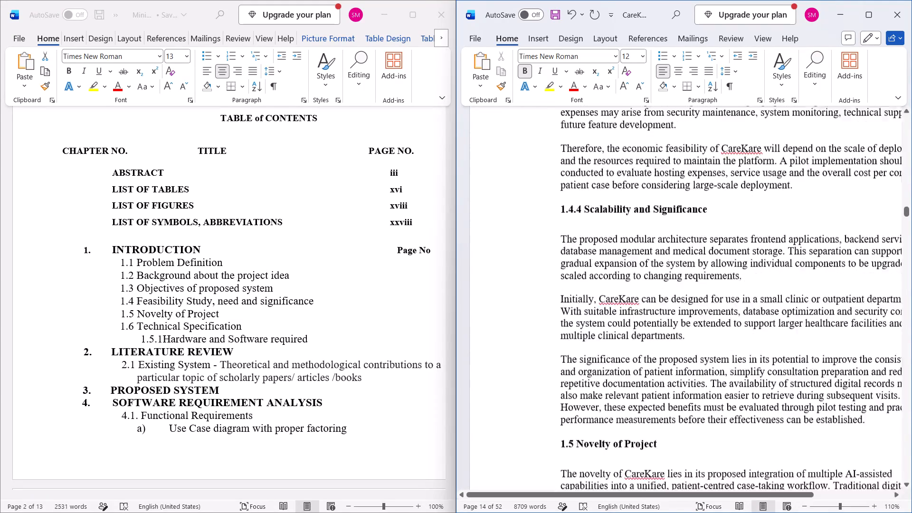
pyautogui.scroll(3, 738, 224)
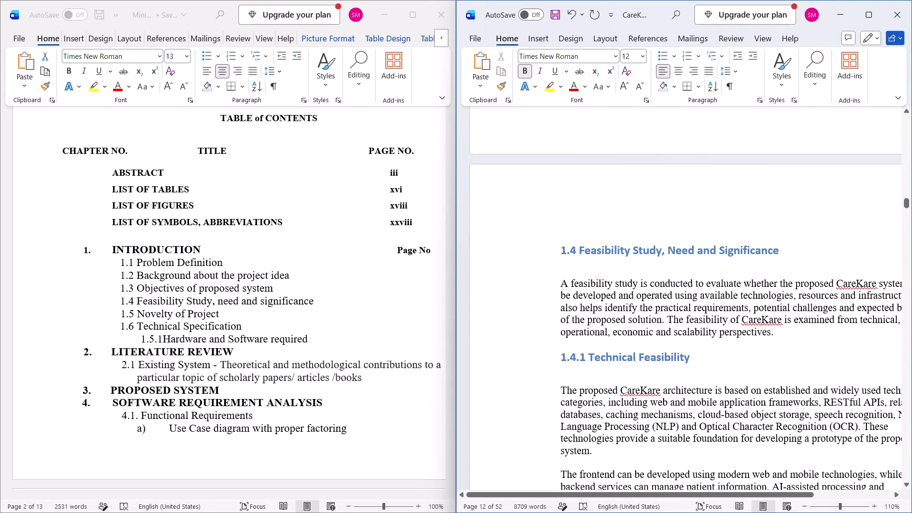
pyautogui.moveTo(692, 352); pyautogui.dragTo(577, 364)
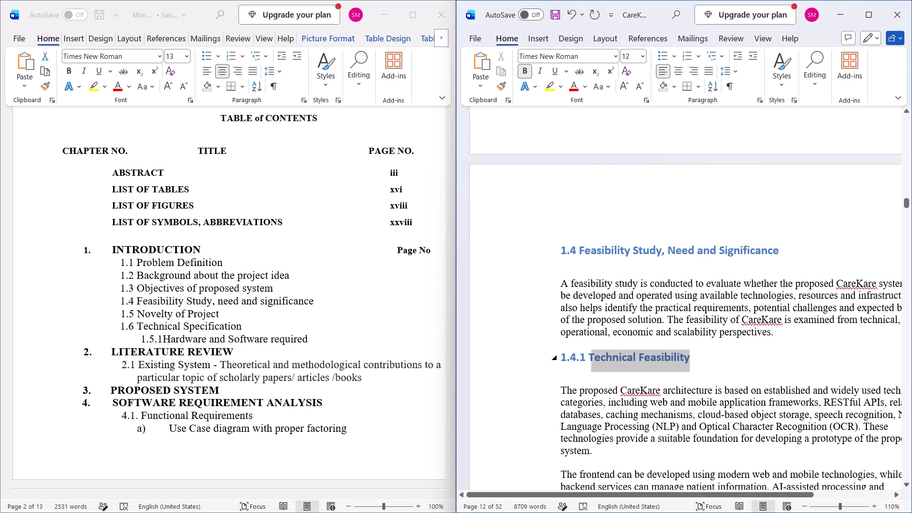
pyautogui.moveTo(577, 364); pyautogui.dragTo(560, 361)
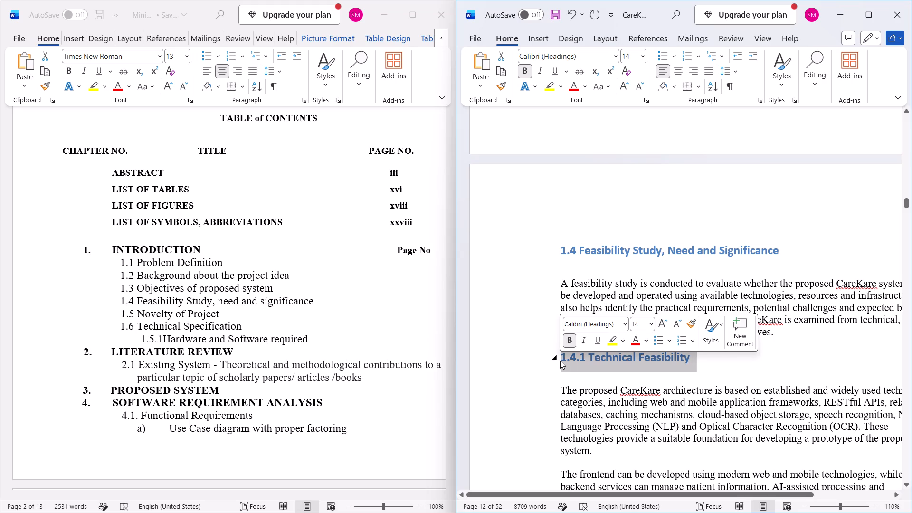
pyautogui.click(714, 322)
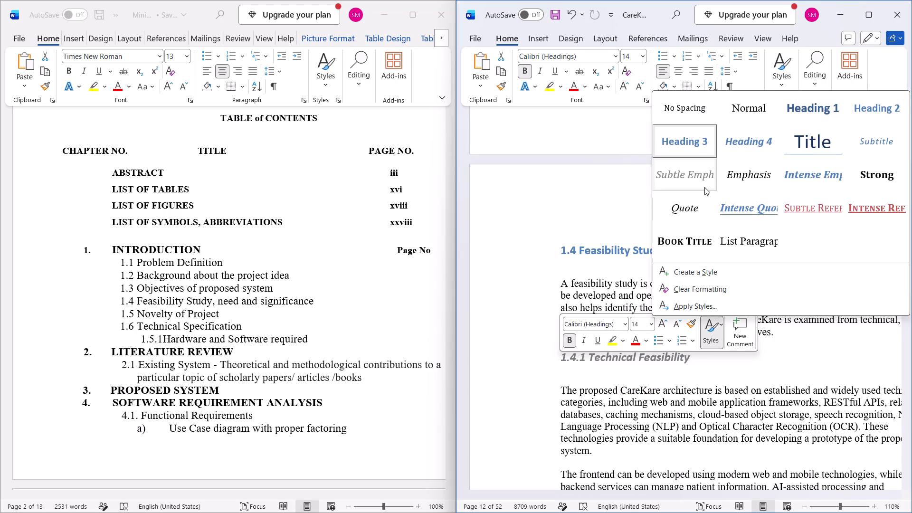
pyautogui.click(750, 108)
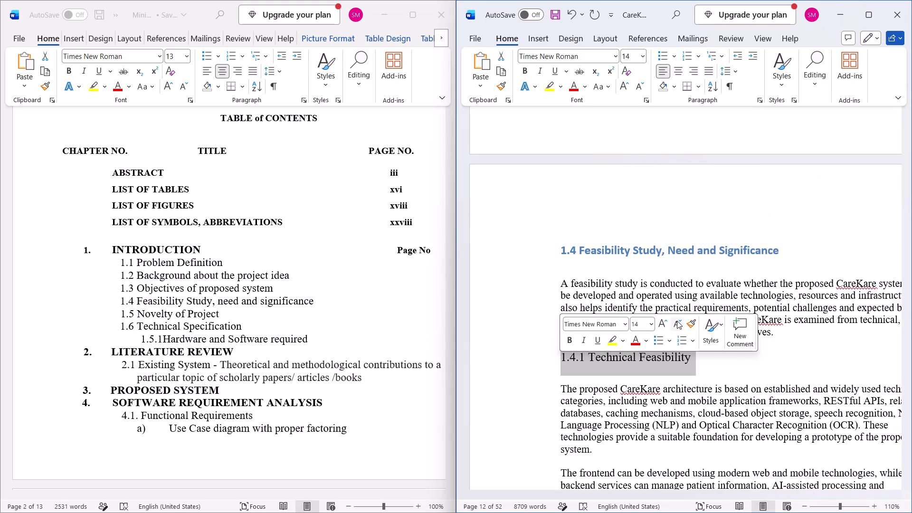
pyautogui.click(677, 321)
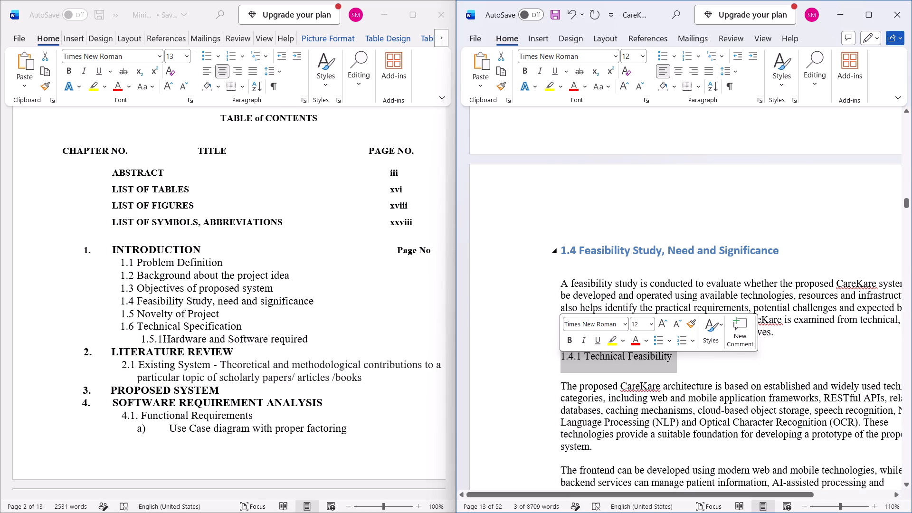
# Apply the Normal style to the heading "1.4 Feasibility Study, Need and Significance".
pyautogui.moveTo(787, 253); pyautogui.dragTo(555, 238)
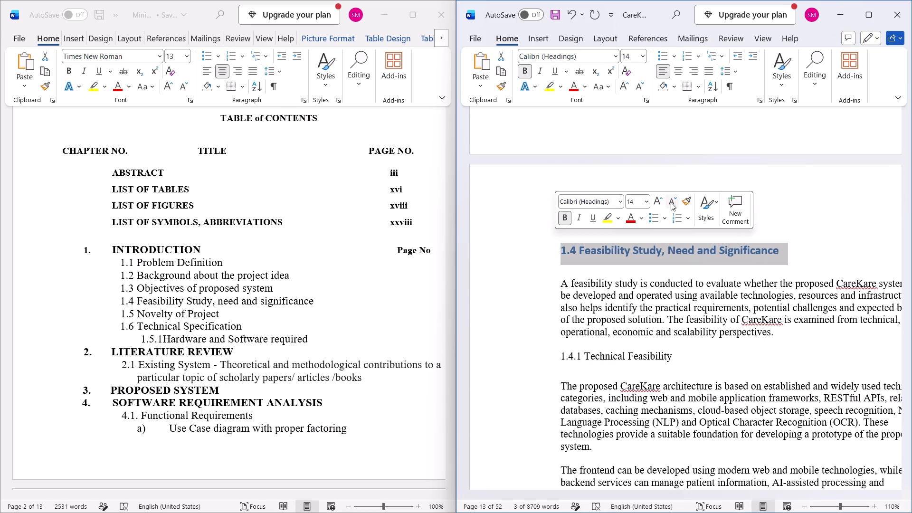
pyautogui.click(669, 203)
pyautogui.click(703, 201)
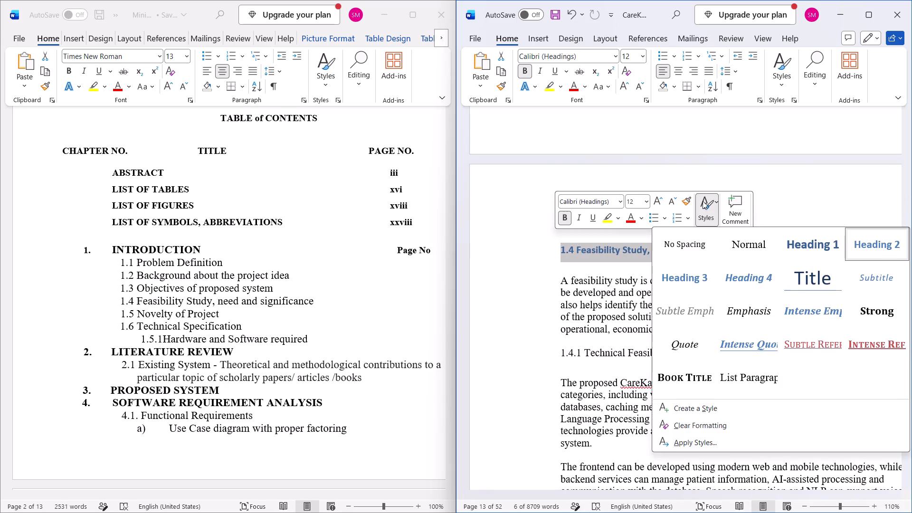
pyautogui.click(744, 238)
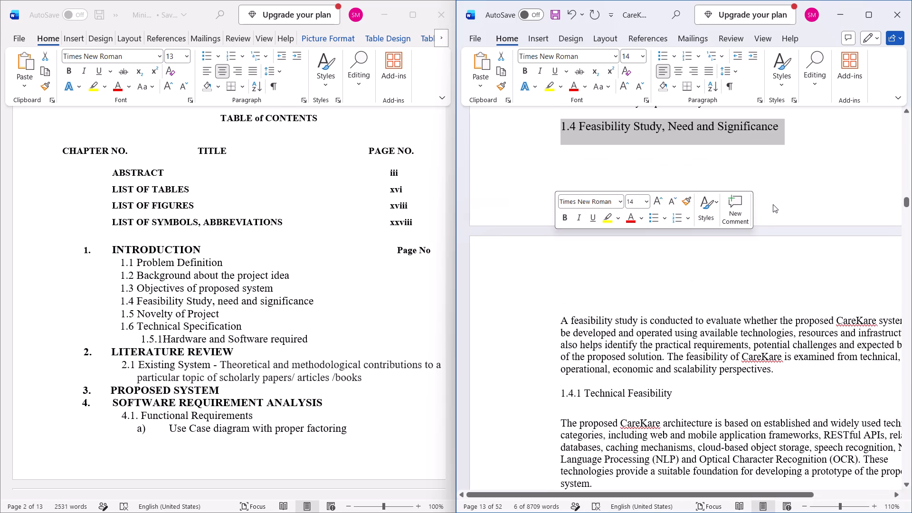
pyautogui.click(773, 204)
# Review the layout and heading formatting from the list of abbreviations through Chapter 1 to the start of the literature review.
pyautogui.scroll(4, 773, 204)
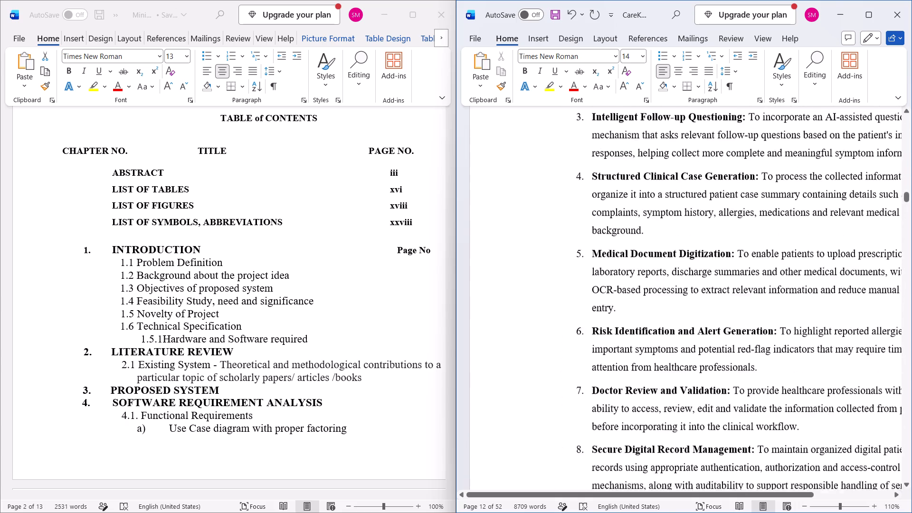
pyautogui.scroll(4, 773, 204)
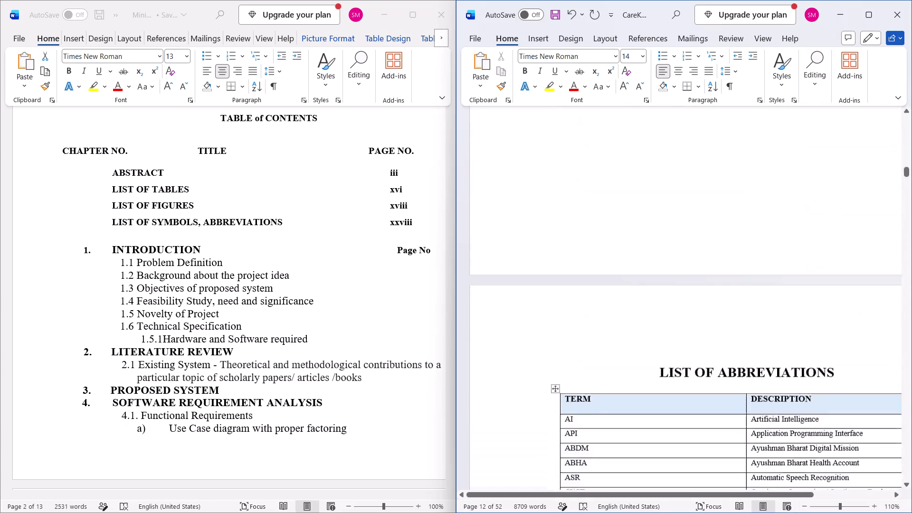
pyautogui.scroll(-12, 773, 204)
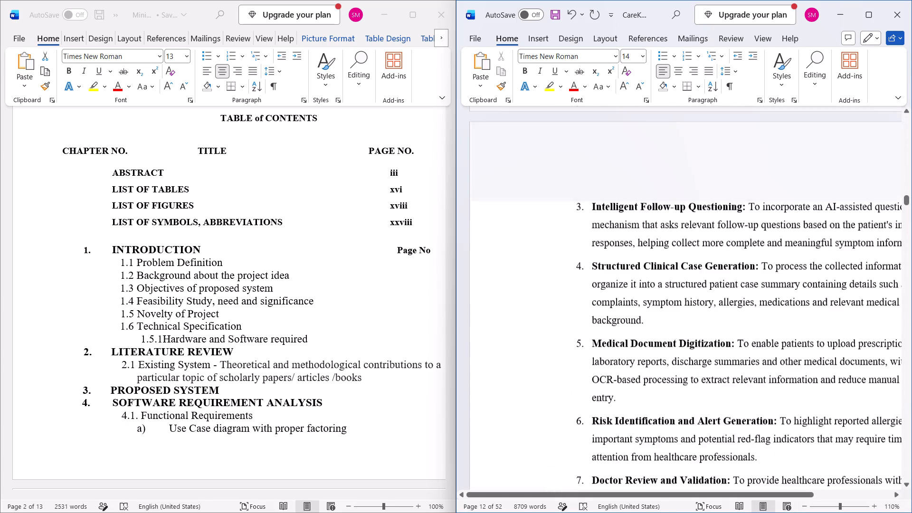
pyautogui.scroll(-6, 773, 204)
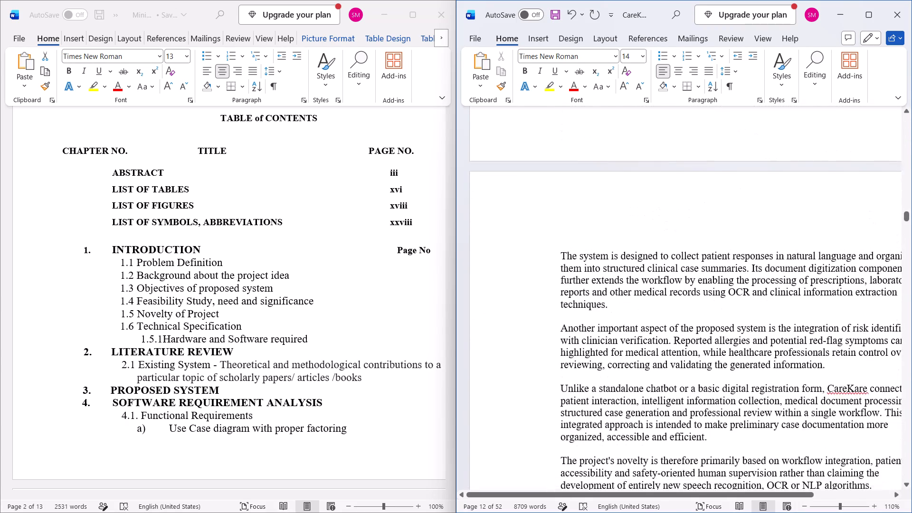
pyautogui.scroll(-1, 773, 204)
pyautogui.rightClick(773, 204)
pyautogui.scroll(-1, 773, 204)
pyautogui.scroll(2, 773, 204)
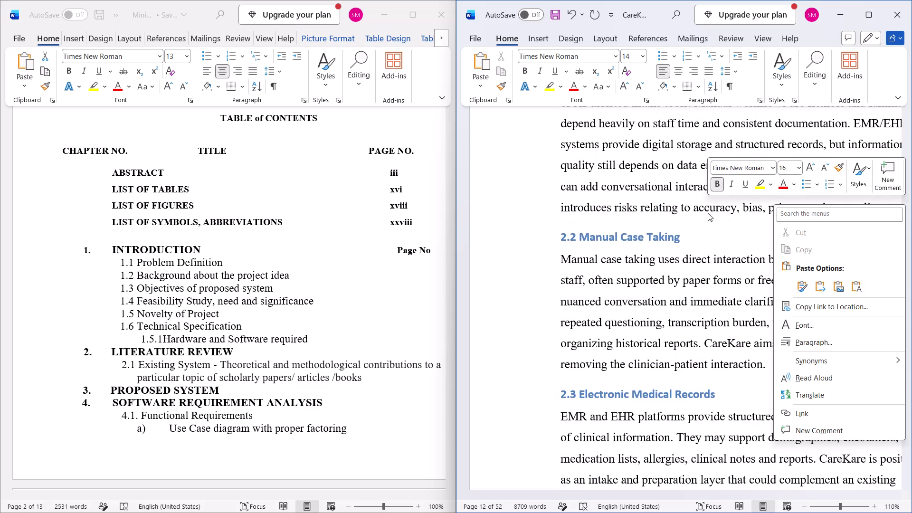
pyautogui.click(565, 228)
pyautogui.scroll(3, 565, 228)
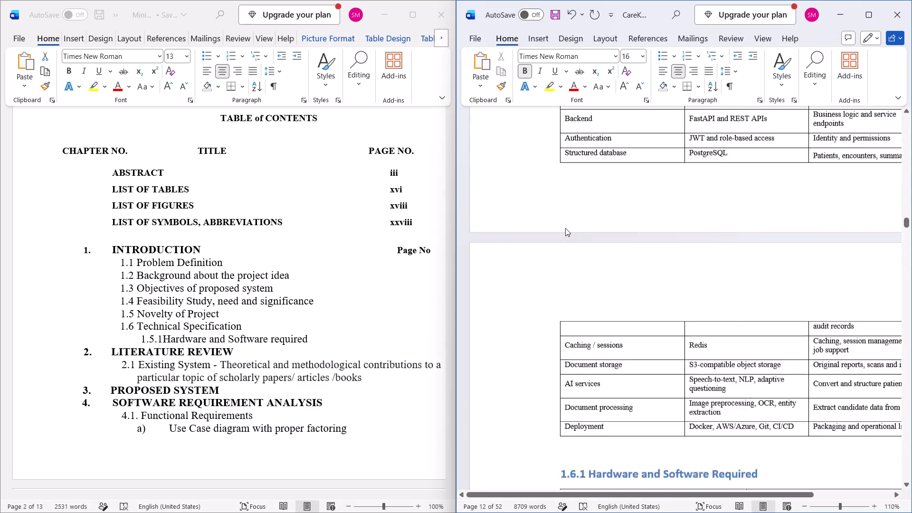
pyautogui.scroll(3, 565, 228)
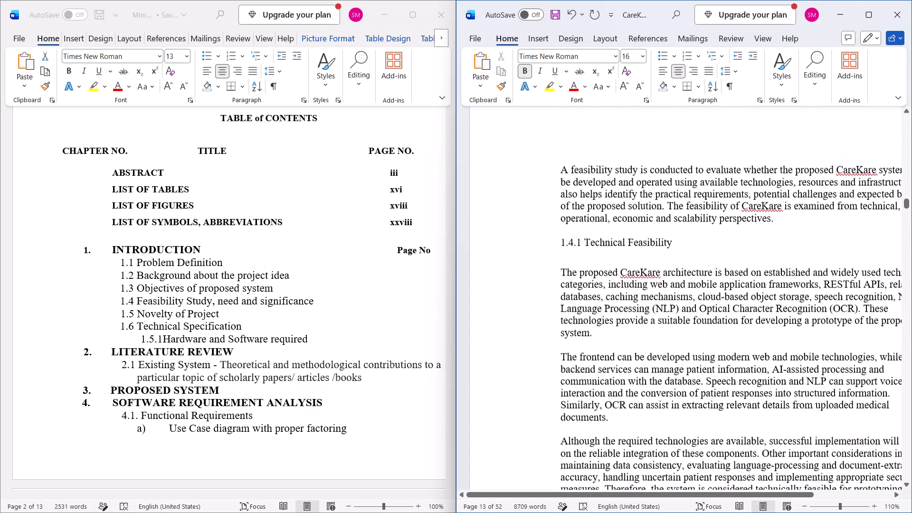
pyautogui.scroll(2, 565, 228)
pyautogui.rightClick(565, 228)
pyautogui.scroll(1, 565, 228)
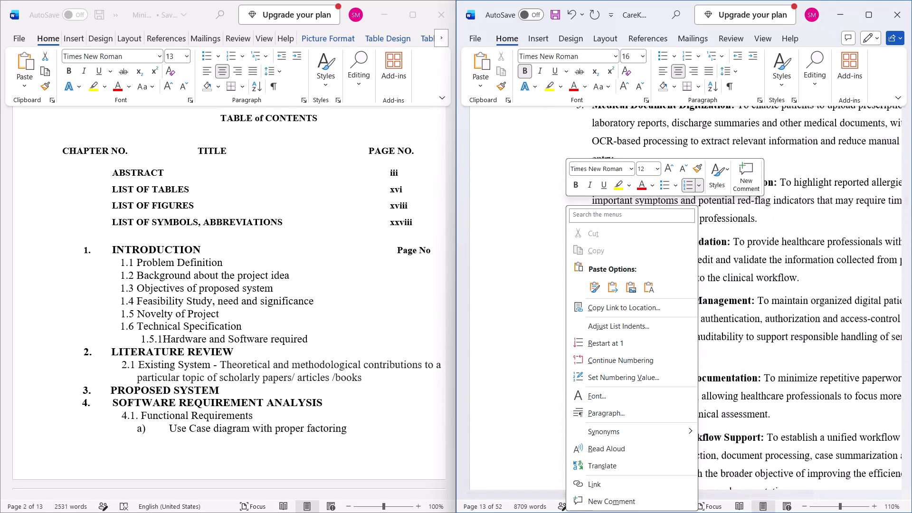
pyautogui.click(521, 209)
pyautogui.scroll(4, 521, 209)
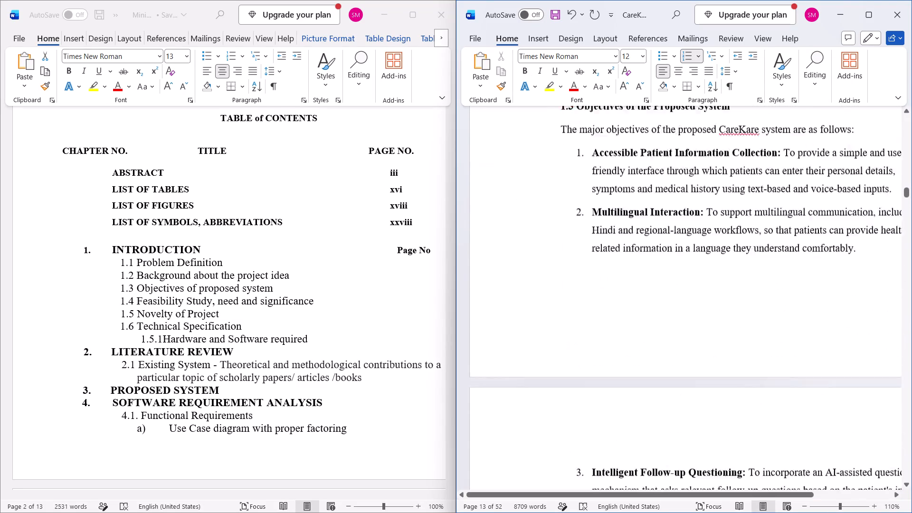
pyautogui.scroll(3, 521, 209)
pyautogui.scroll(-1, 521, 209)
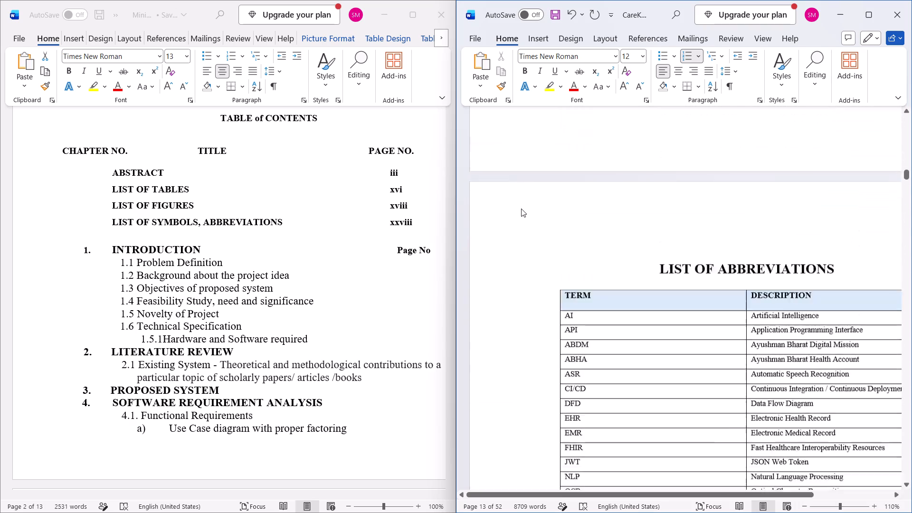
pyautogui.scroll(-6, 521, 209)
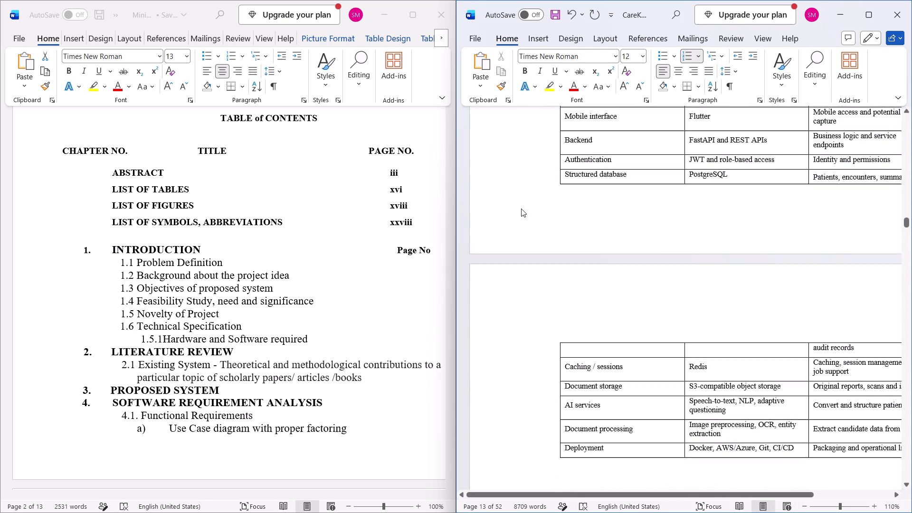
pyautogui.scroll(-2, 521, 209)
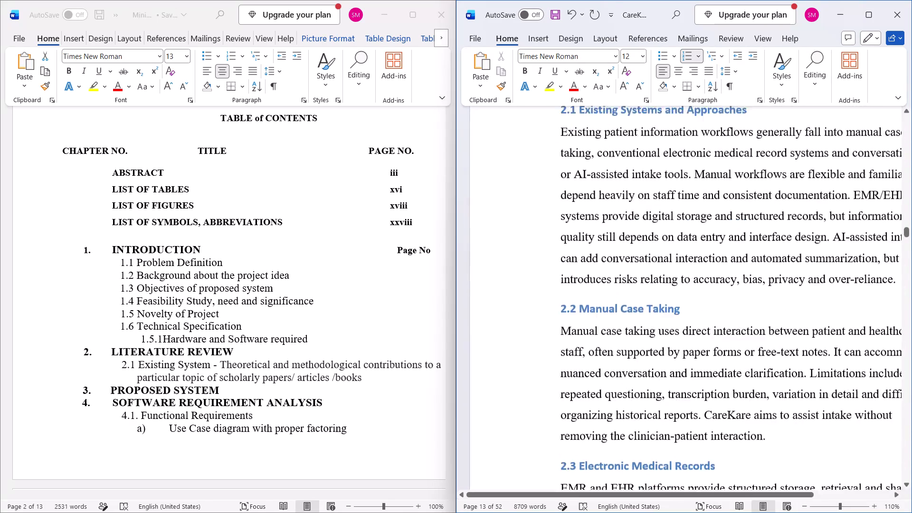
# Review Chapter 1 backwards from the 1.6.1 hardware and software section to the pages before the list of abbreviations.
pyautogui.scroll(1, 521, 209)
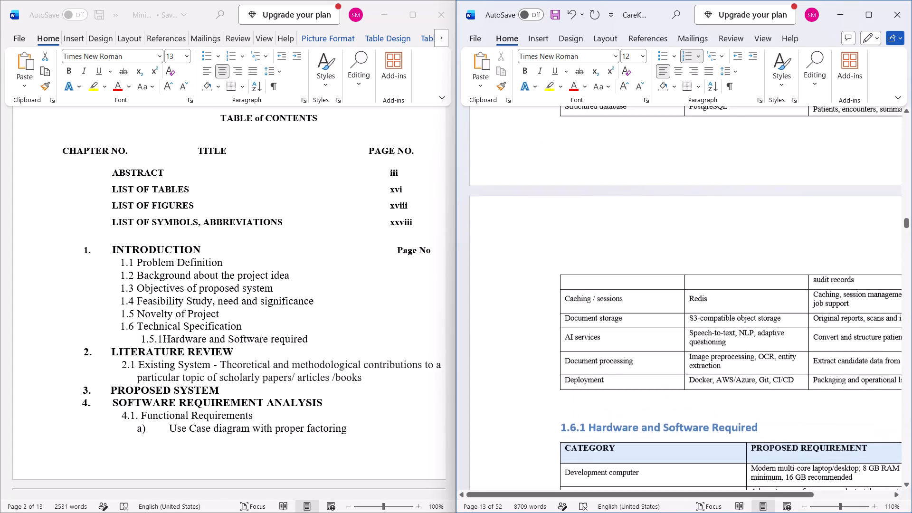
pyautogui.scroll(4, 521, 209)
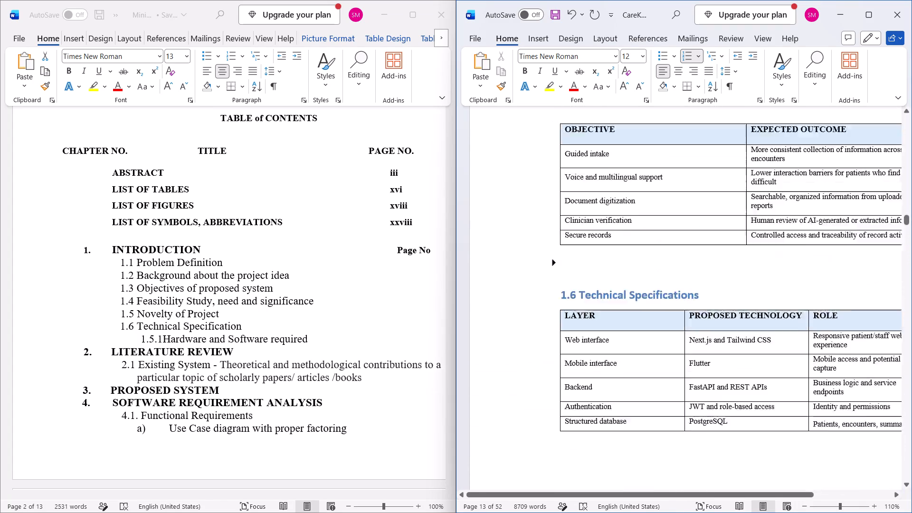
pyautogui.scroll(8, 521, 209)
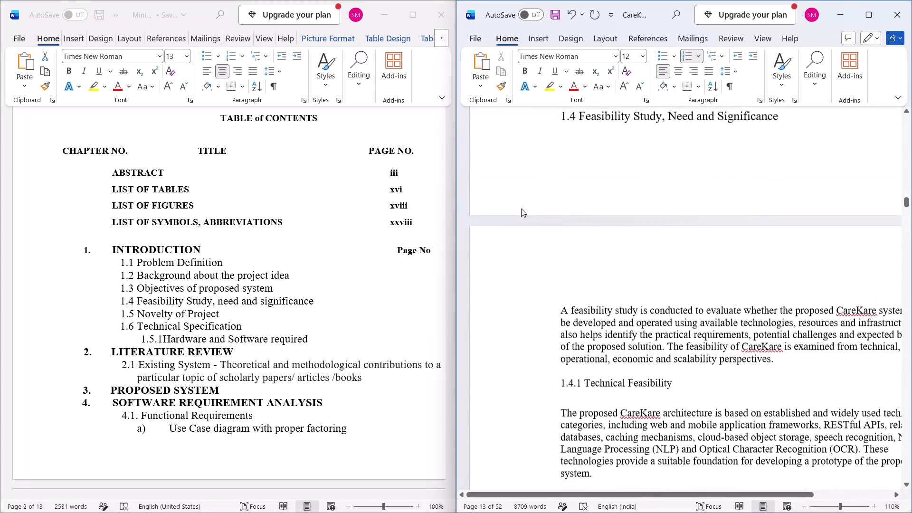
pyautogui.scroll(4, 521, 209)
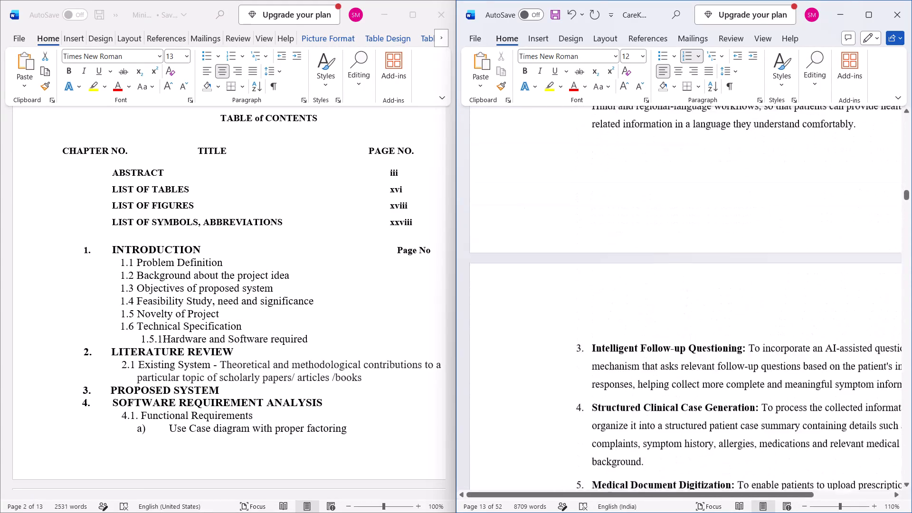
pyautogui.scroll(5, 521, 209)
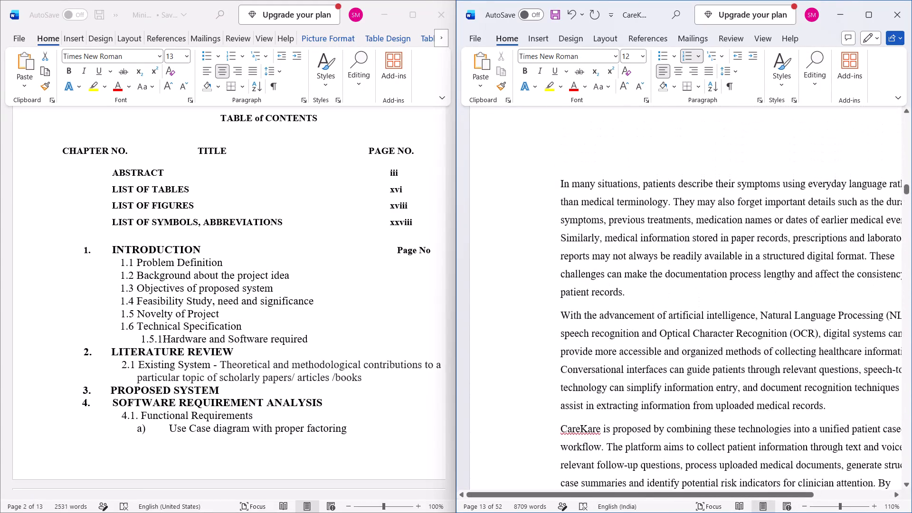
pyautogui.scroll(4, 521, 209)
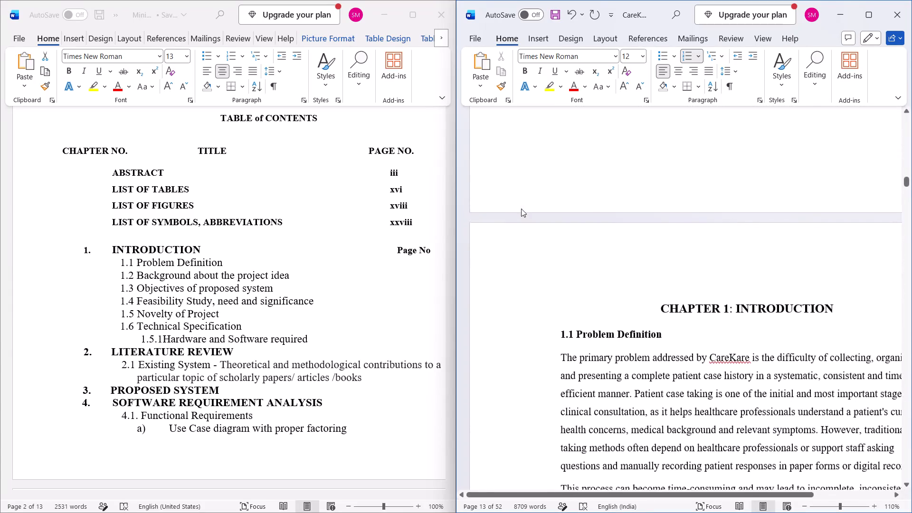
pyautogui.scroll(3, 521, 209)
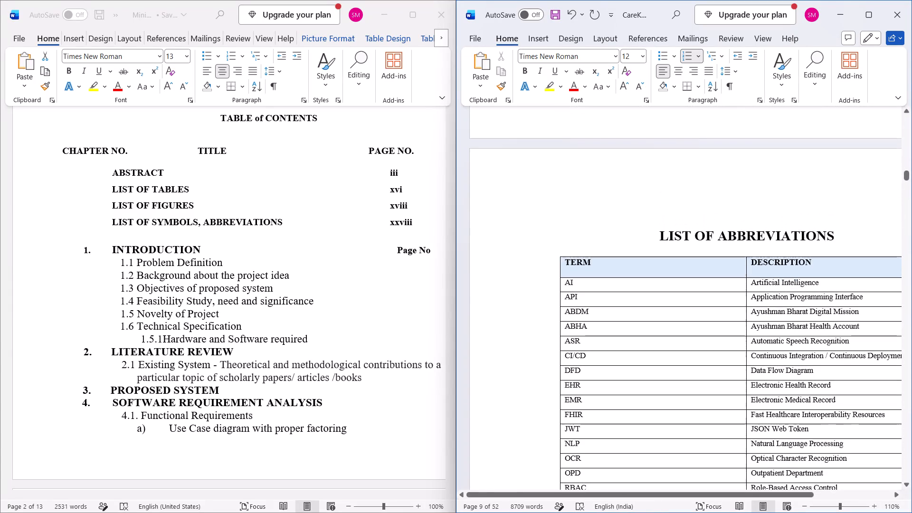
pyautogui.scroll(6, 521, 209)
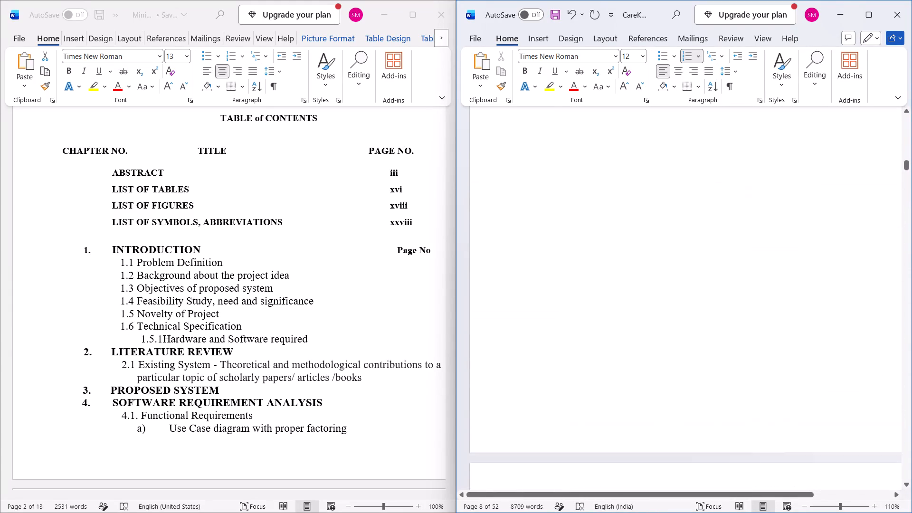
pyautogui.scroll(2, 521, 209)
# Check the Chapter 1 headings and page breaks again from section 1.1 through the heading "1.6 Technical Specifications".
pyautogui.scroll(-9, 521, 209)
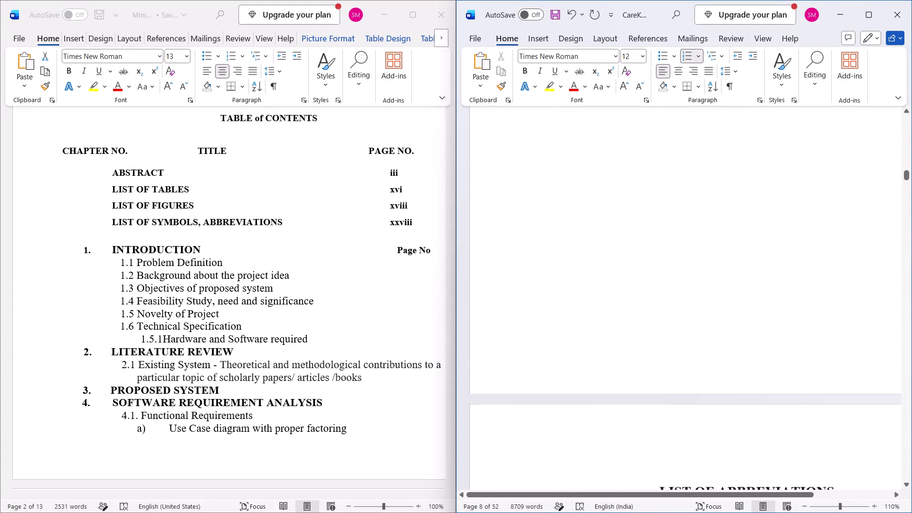
pyautogui.scroll(-4, 521, 209)
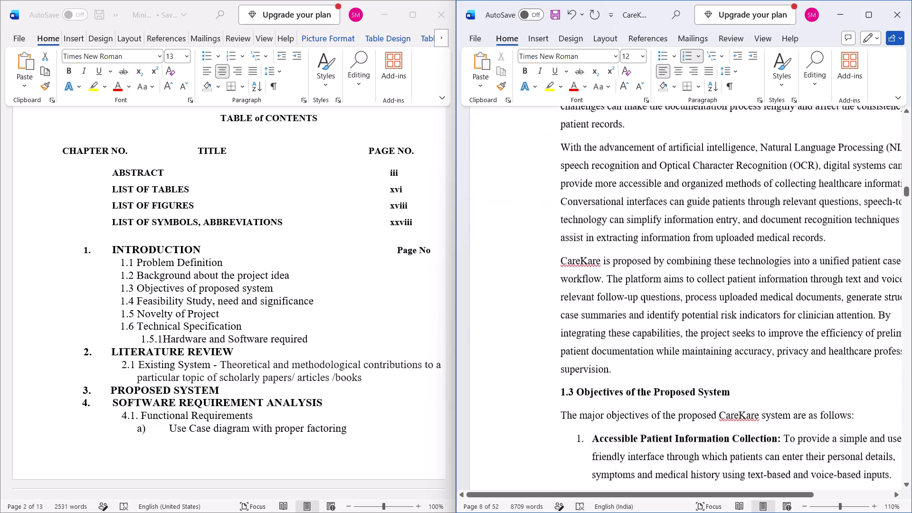
pyautogui.scroll(-3, 521, 209)
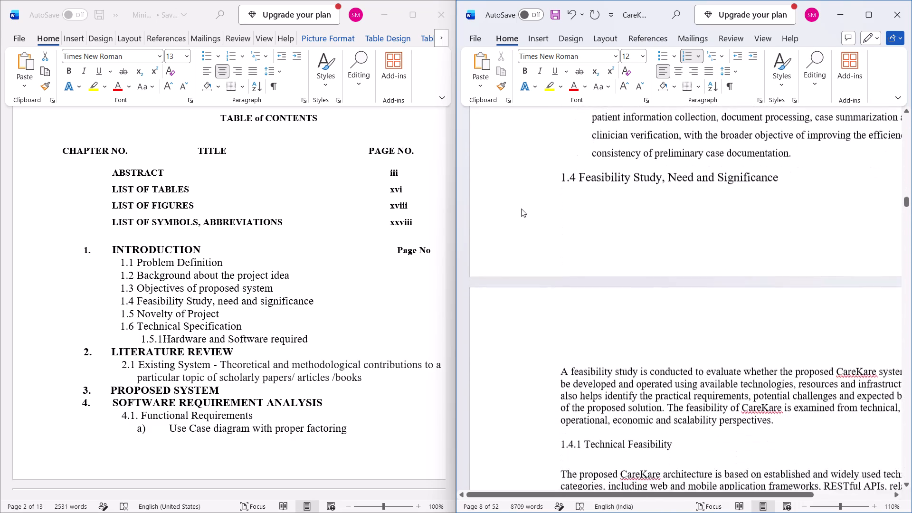
pyautogui.scroll(-6, 521, 209)
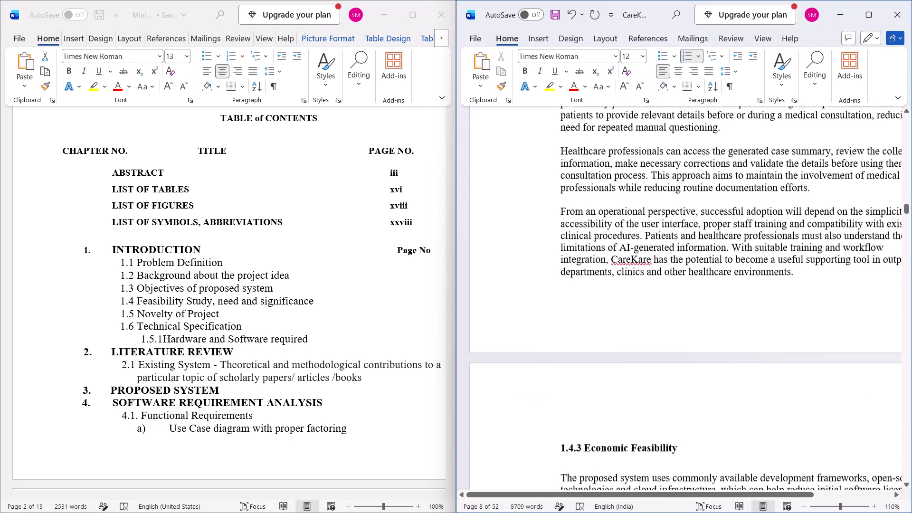
pyautogui.scroll(-5, 521, 209)
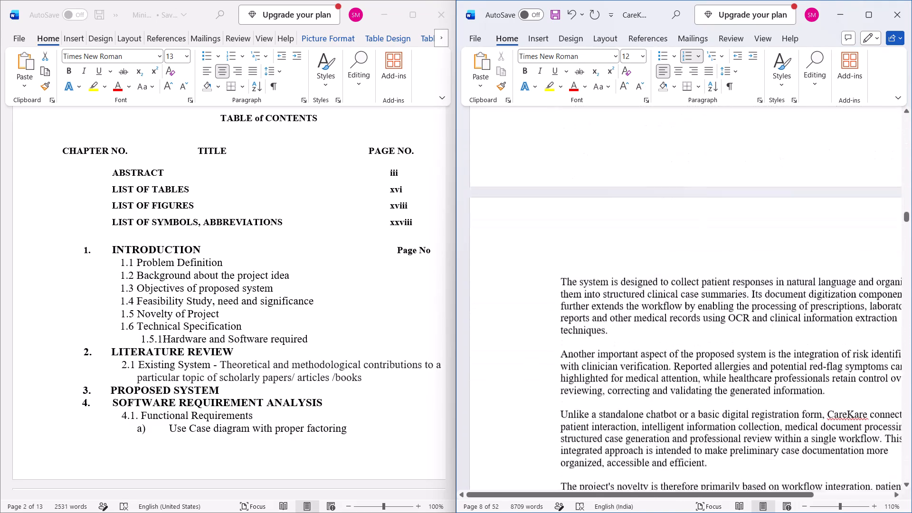
pyautogui.scroll(-2, 521, 209)
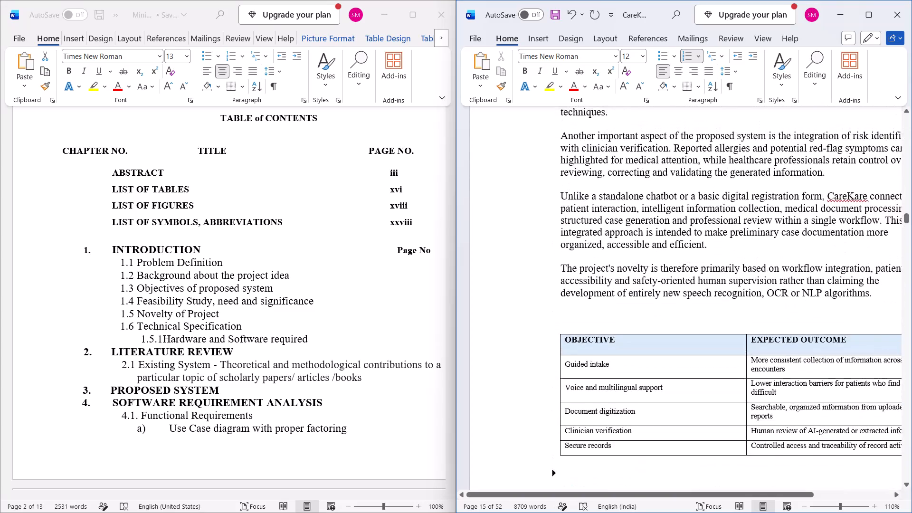
pyautogui.scroll(-1, 544, 316)
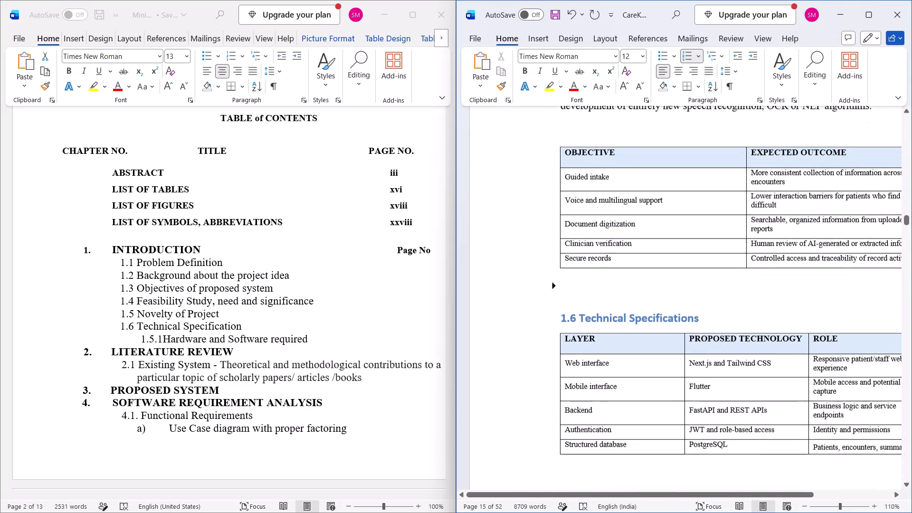
# Insert blank lines before the heading "1.6 Technical Specifications" so that it and its table start on a new page.
pyautogui.click(557, 299)
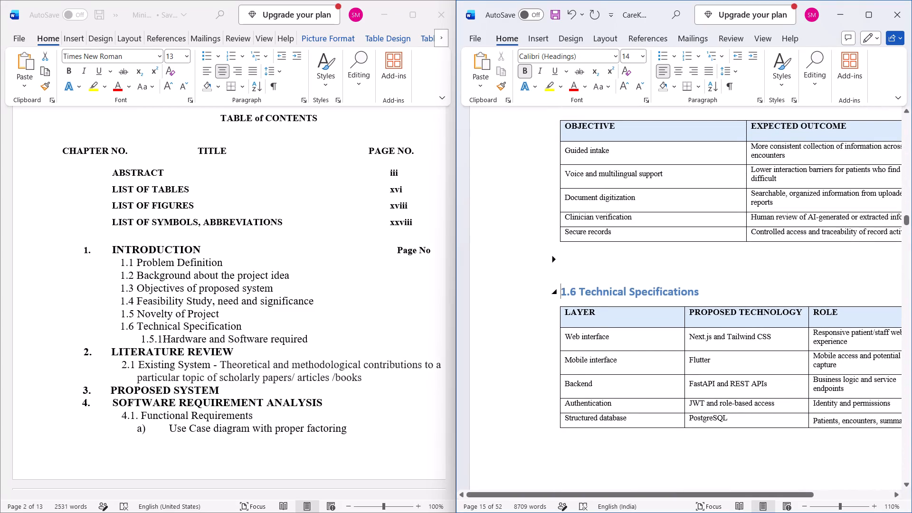
pyautogui.press('Return')
pyautogui.press('Return')
pyautogui.press('Return')
pyautogui.press('Return')
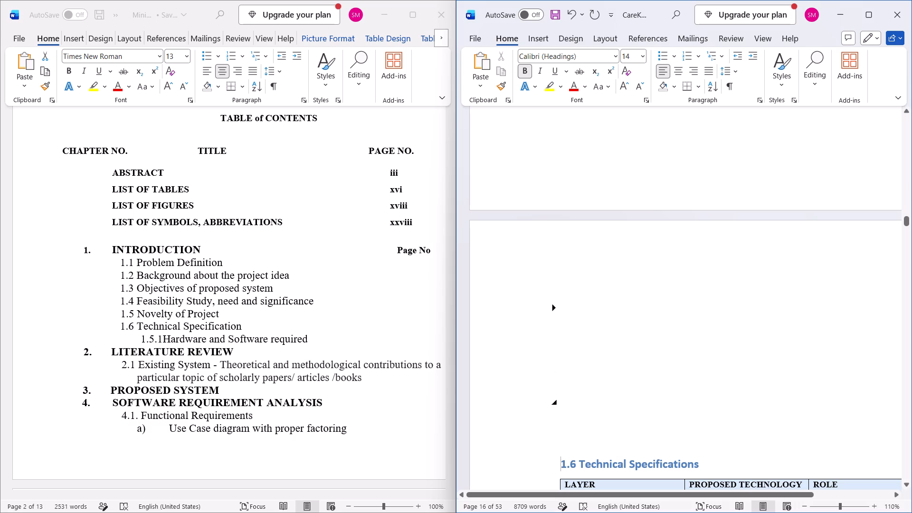
pyautogui.click(603, 429)
pyautogui.press('BackSpace')
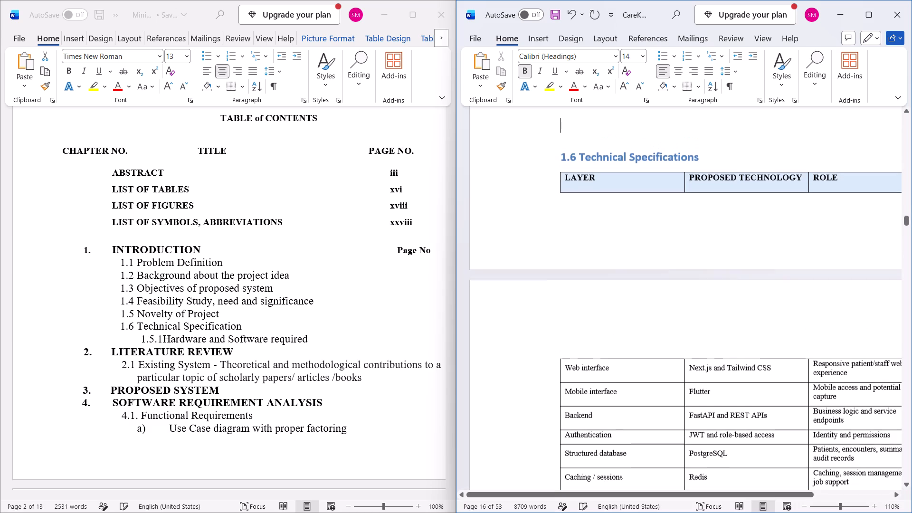
pyautogui.press('Return')
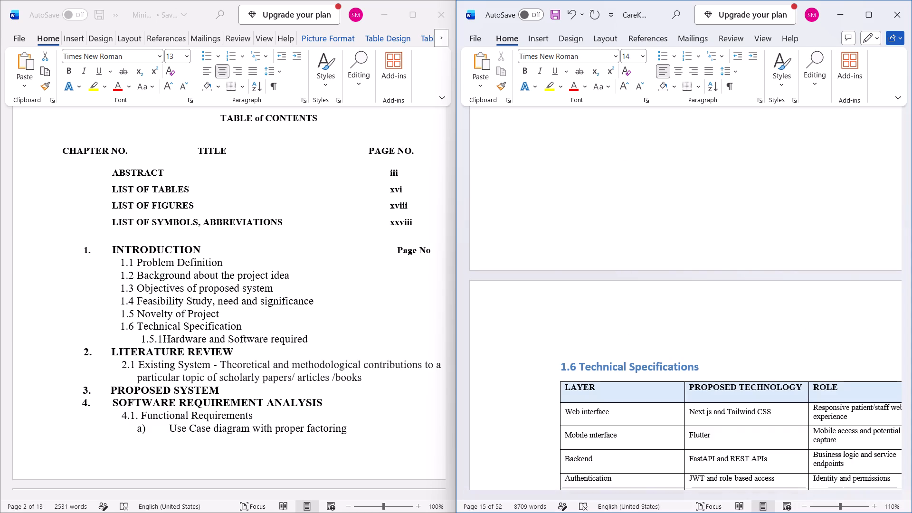
pyautogui.scroll(1, 603, 429)
pyautogui.press('BackSpace')
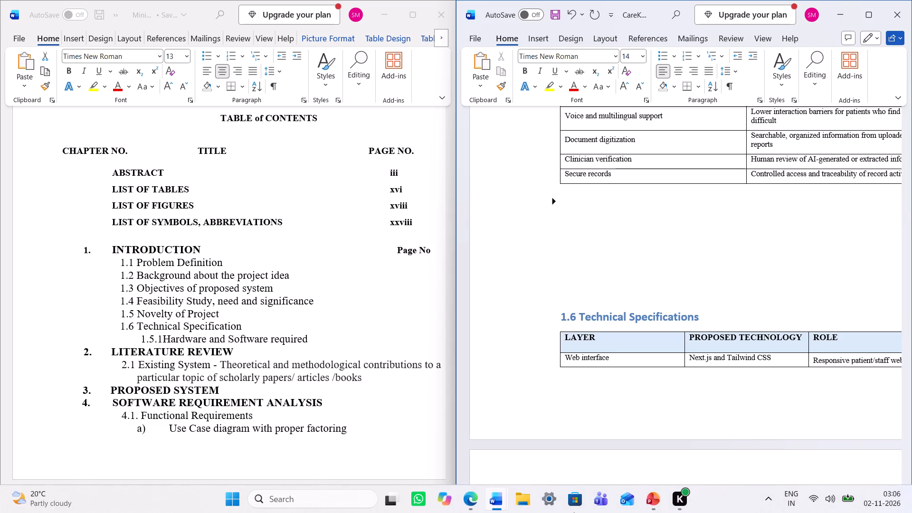
pyautogui.press('BackSpace')
pyautogui.press('Return')
pyautogui.press('Return')
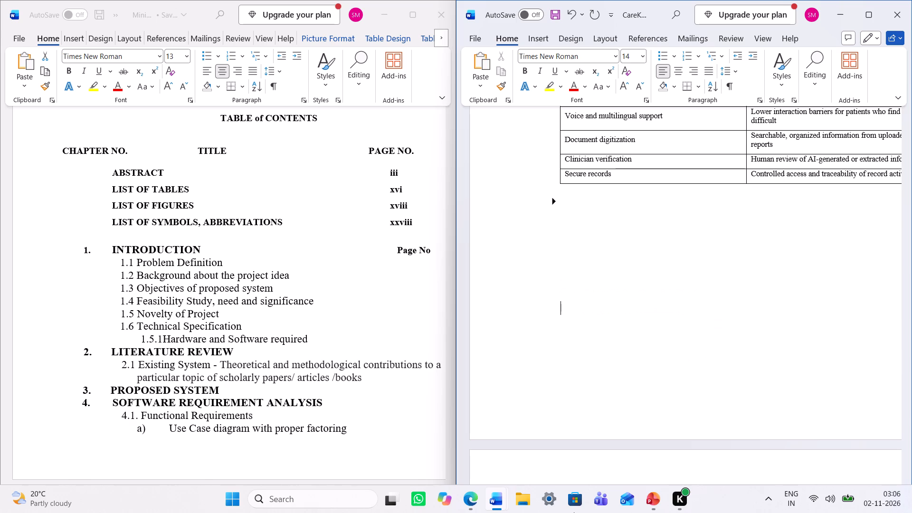
# Rework the blank lines before the heading "CHAPTER 2" so that it starts at the top of a new page.
pyautogui.scroll(-2, 574, 512)
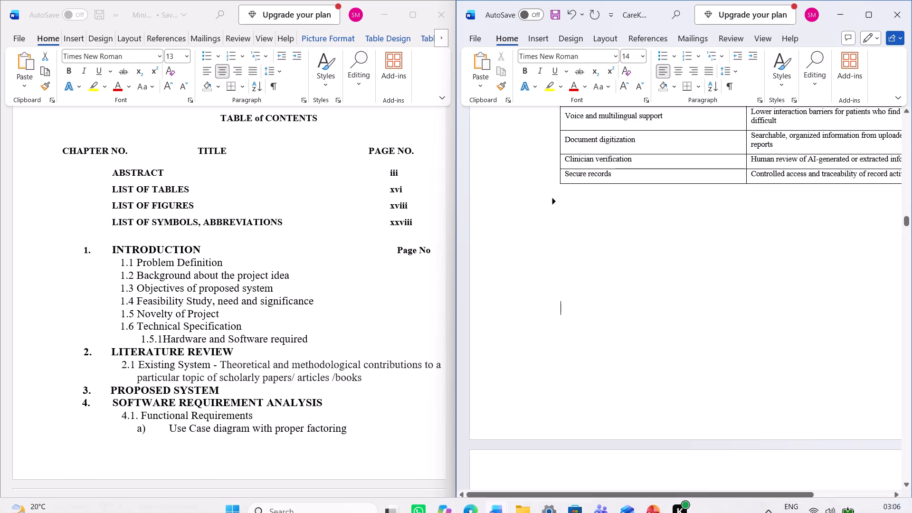
pyautogui.scroll(-5, 561, 310)
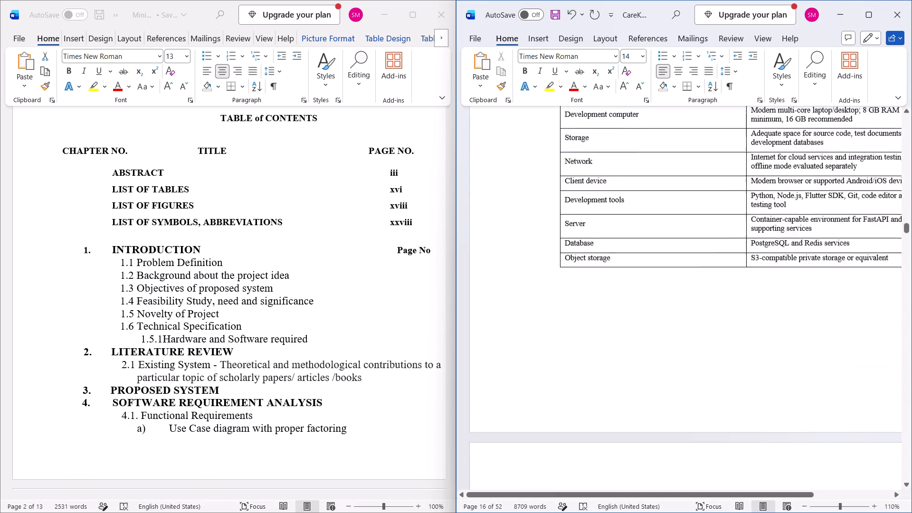
pyautogui.scroll(-1, 561, 310)
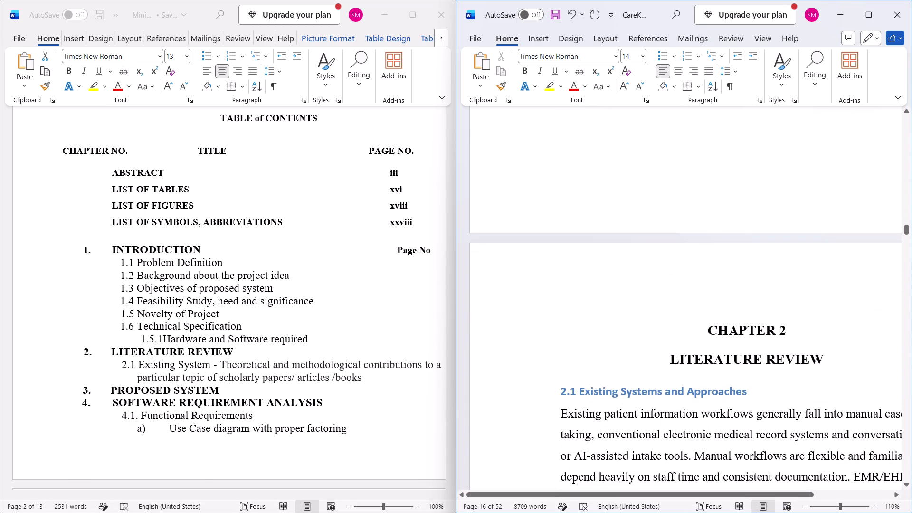
pyautogui.click(725, 300)
pyautogui.click(685, 320)
pyautogui.press('BackSpace')
pyautogui.press('BackSpace')
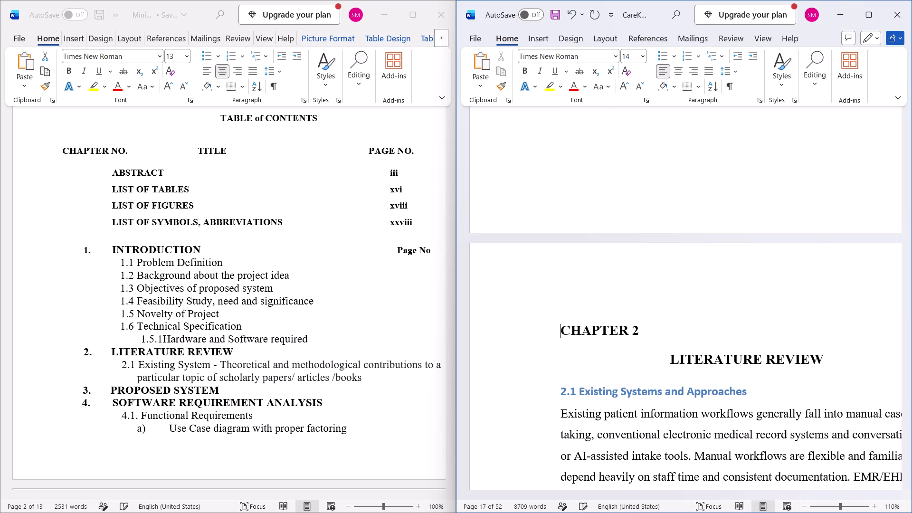
pyautogui.press('BackSpace')
pyautogui.press('Return')
pyautogui.press('Return')
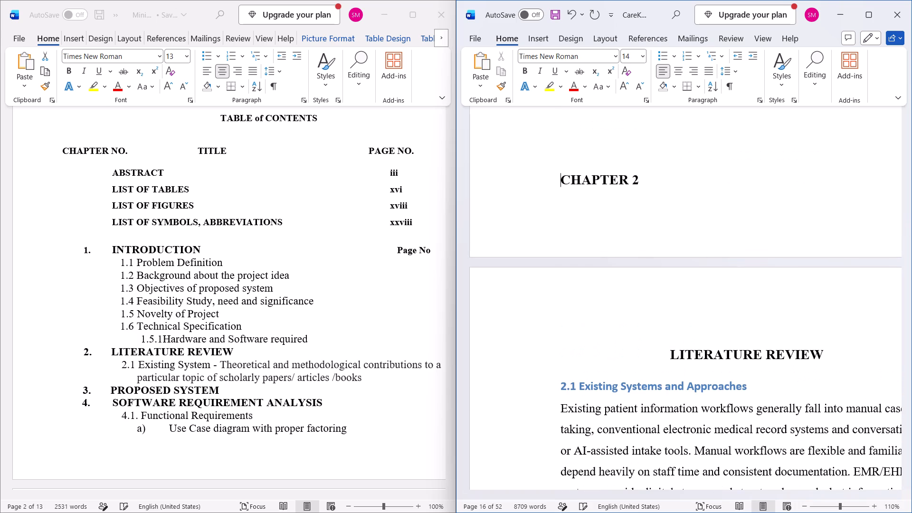
pyautogui.press('Return')
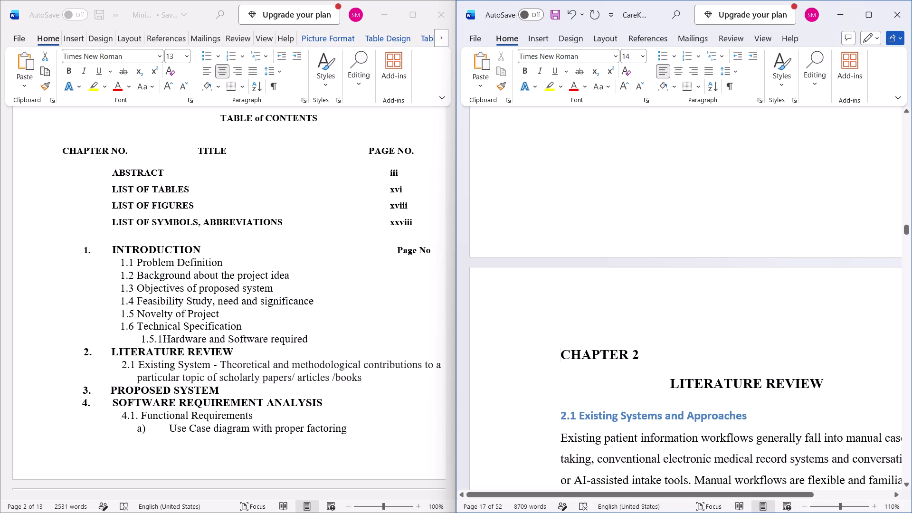
# Join the chapter number and title lines into the single heading "CHAPTER 2: LITERATURE REVIEW".
pyautogui.click(671, 387)
pyautogui.press('BackSpace')
pyautogui.press('BackSpace')
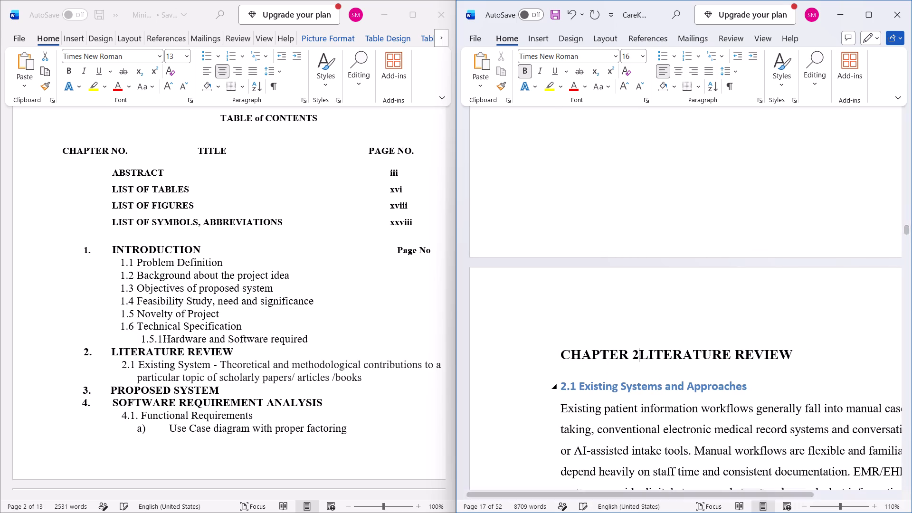
pyautogui.write(':')
pyautogui.press('space')
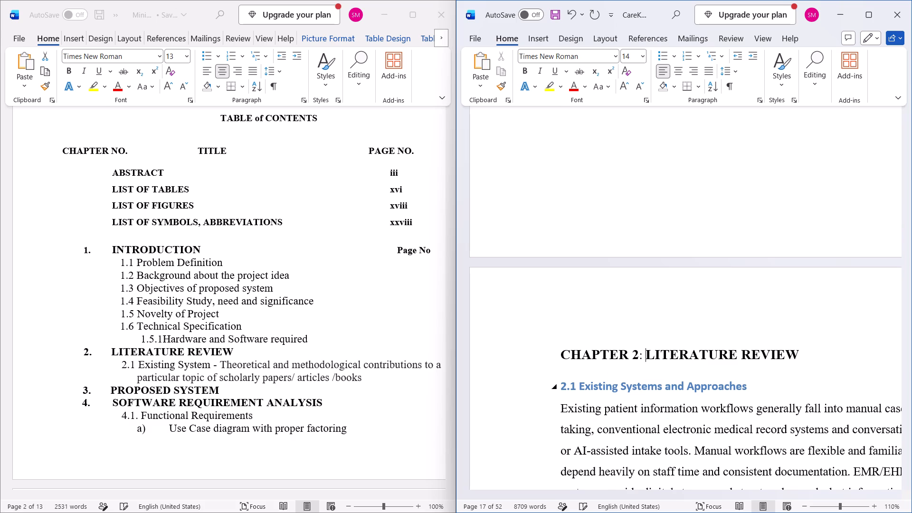
# Centre the heading "CHAPTER 2: LITERATURE REVIEW" on the page.
pyautogui.moveTo(560, 356); pyautogui.dragTo(762, 349)
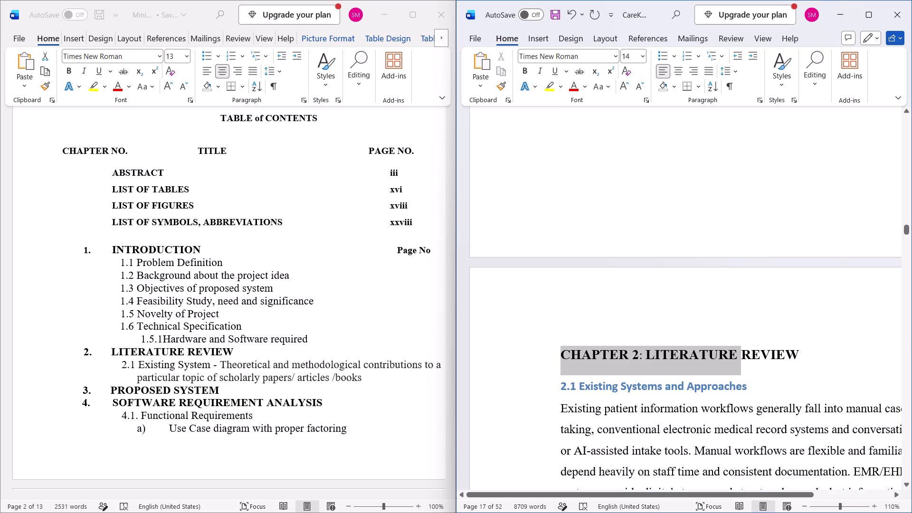
pyautogui.moveTo(762, 349); pyautogui.dragTo(798, 345)
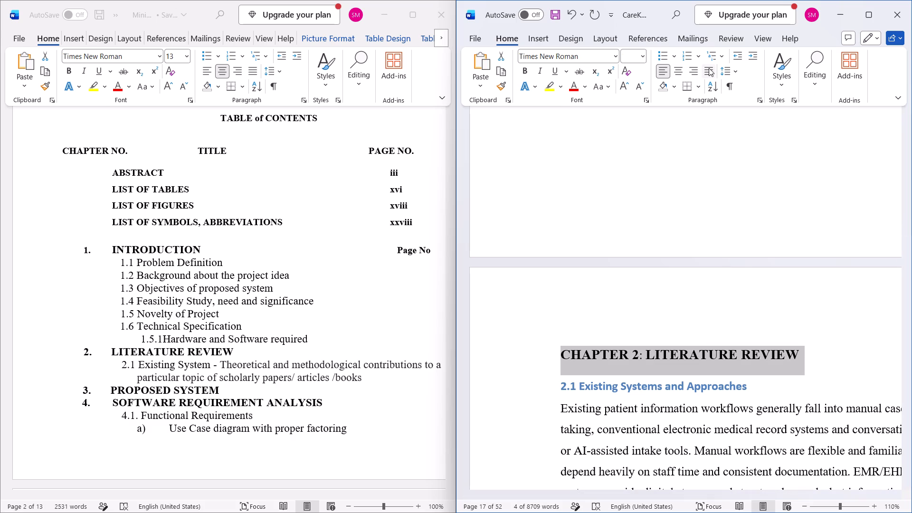
pyautogui.click(709, 68)
pyautogui.click(682, 67)
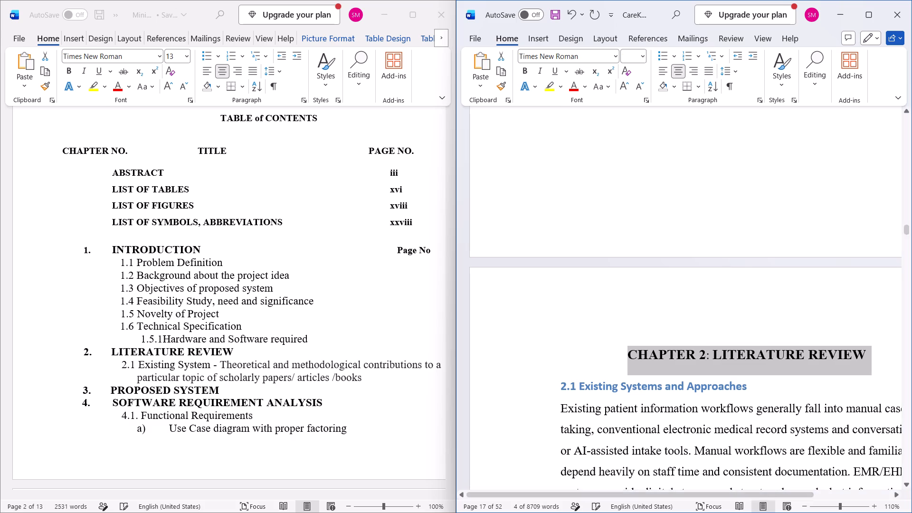
pyautogui.click(601, 356)
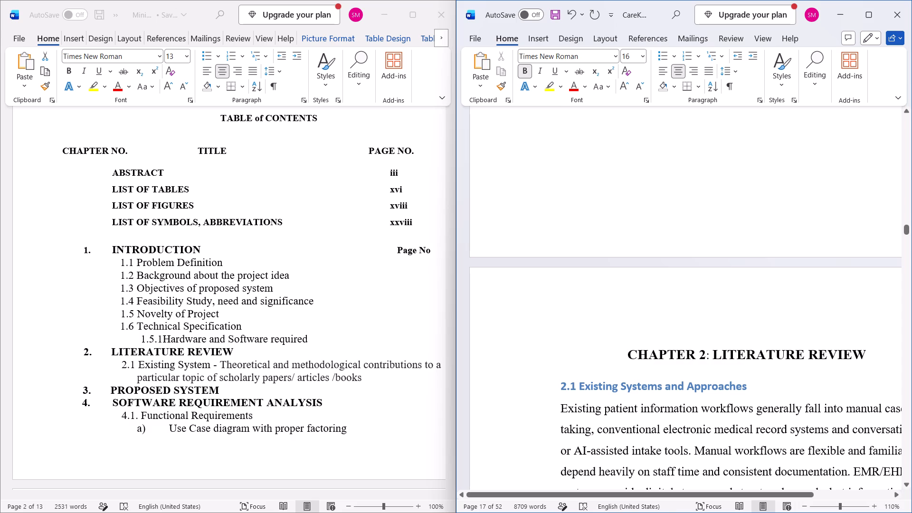
pyautogui.click(887, 355)
# Copy the Chapter 2 text from heading "2.1 Existing Systems and Approaches" to the end of section 2.8, before the comparison section.
pyautogui.scroll(-1, 887, 355)
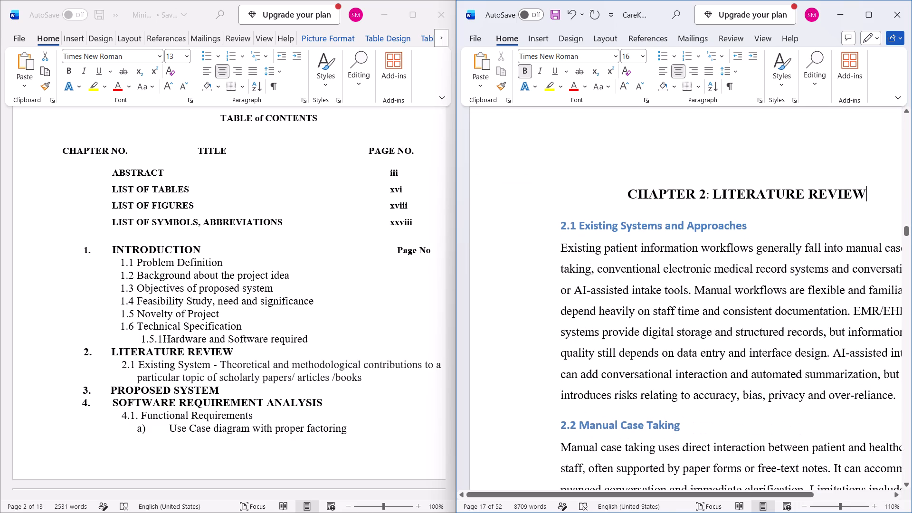
pyautogui.moveTo(561, 220); pyautogui.dragTo(691, 453)
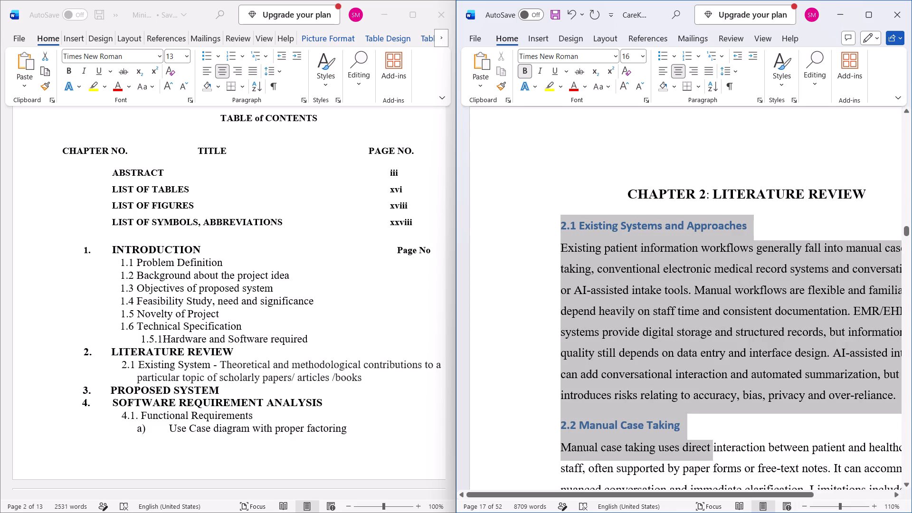
pyautogui.moveTo(691, 453); pyautogui.dragTo(679, 500)
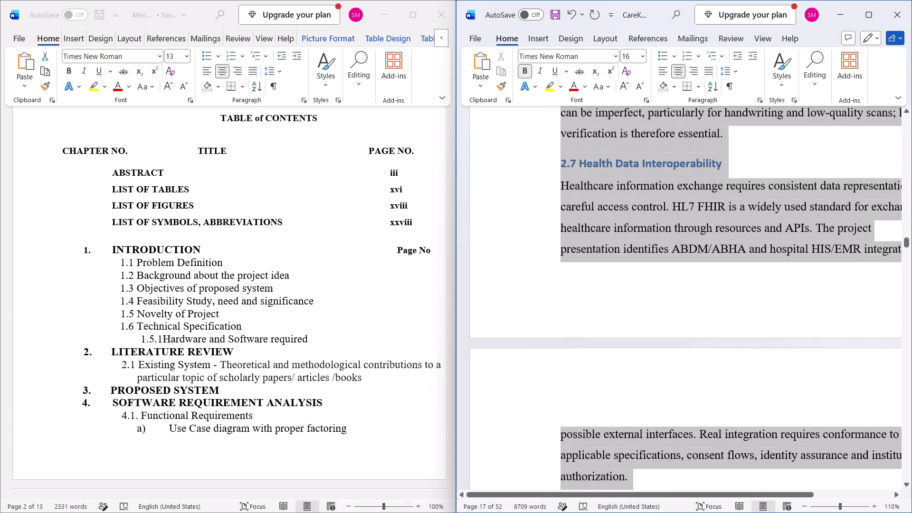
pyautogui.moveTo(679, 500); pyautogui.dragTo(822, 208)
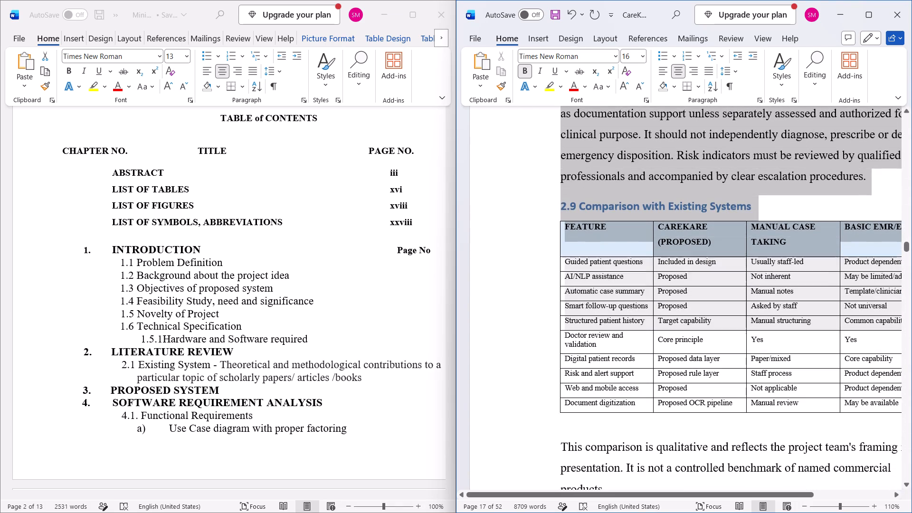
pyautogui.moveTo(822, 208); pyautogui.dragTo(867, 174)
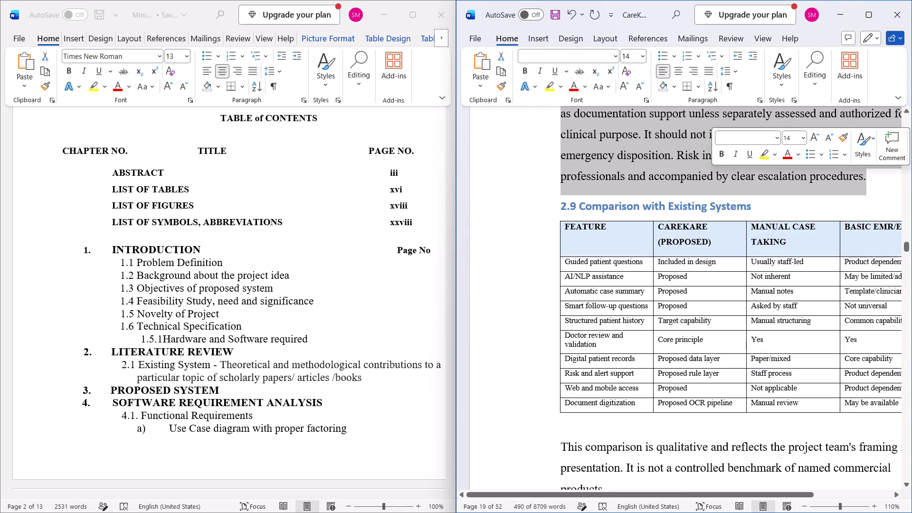